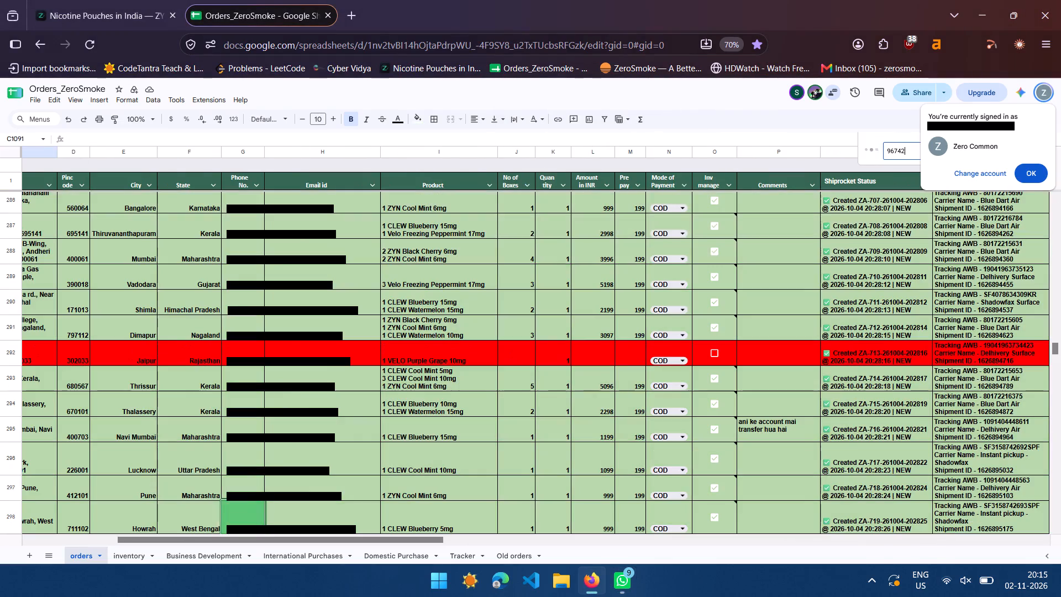
# Dismiss the signed-in account notice and go to the next match of the partial phone number in the orders sheet.
pyautogui.click(1038, 178)
pyautogui.click(990, 152)
# Examine the matching Howrah order in row 558, from customer, address and product through payment mode to Shiprocket tracking and delivery status.
pyautogui.scroll(-1, 530, 465)
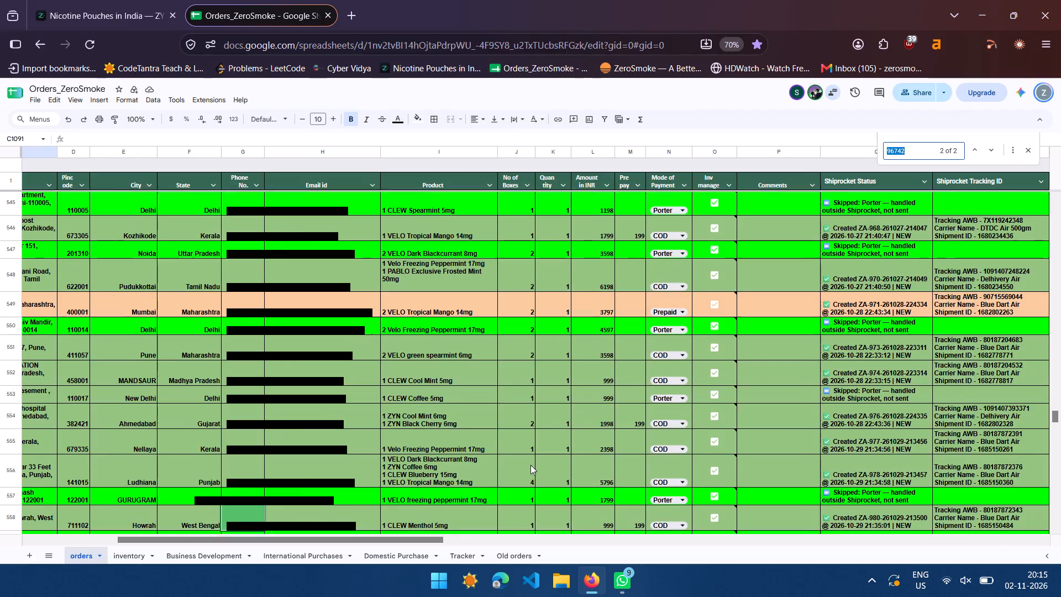
pyautogui.scroll(-1, 530, 465)
pyautogui.hscroll(1, 530, 465)
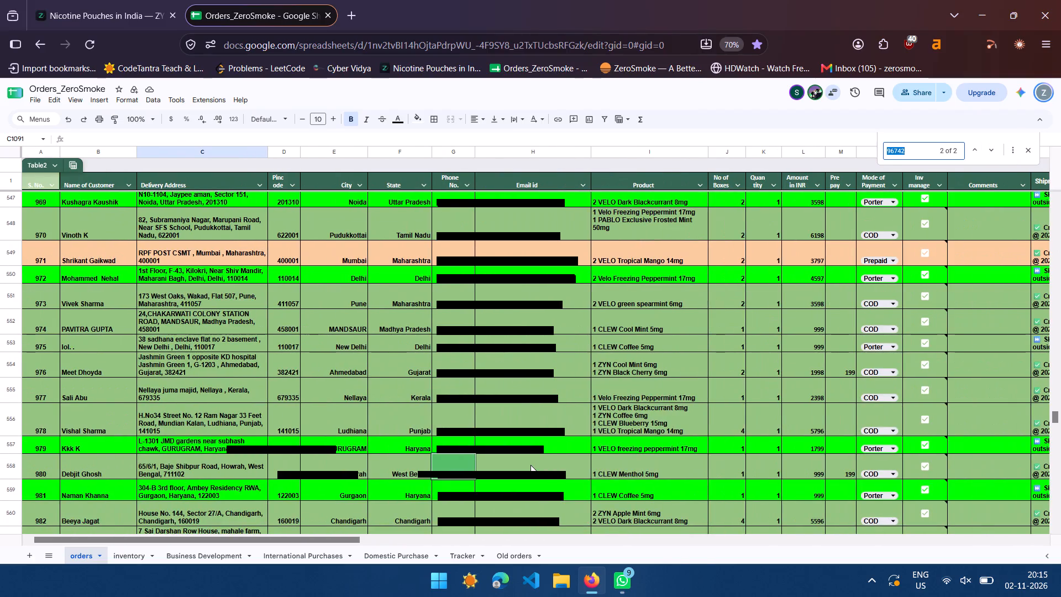
pyautogui.hscroll(-1, 530, 465)
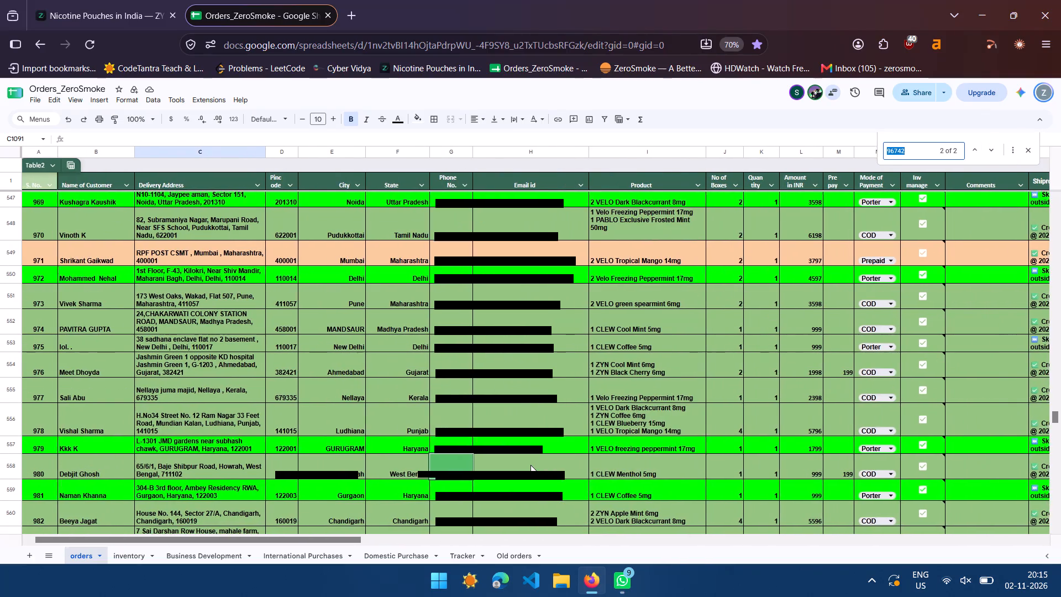
pyautogui.hscroll(-2, 530, 465)
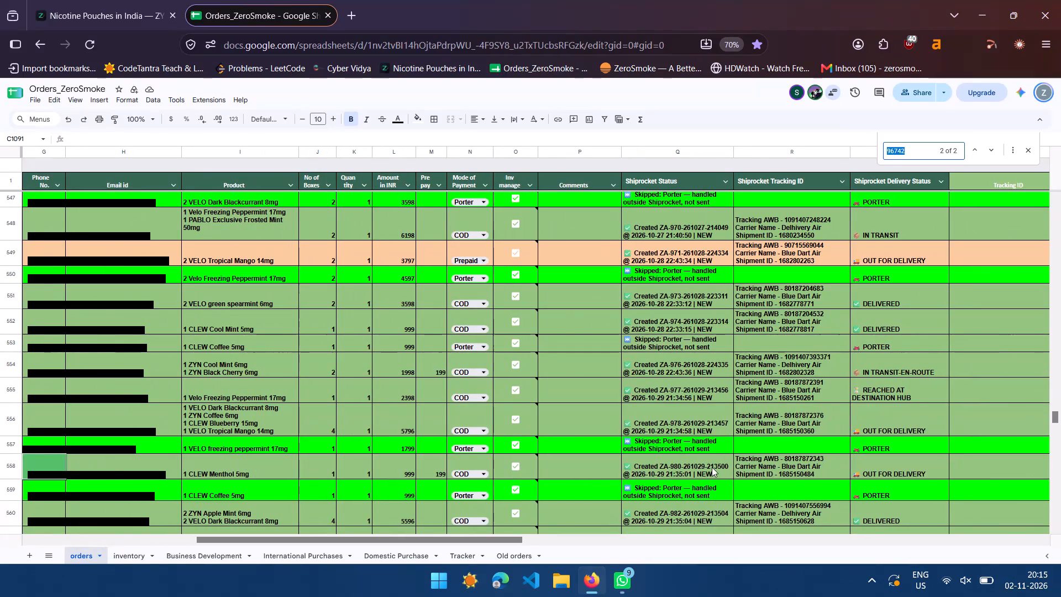
pyautogui.hscroll(2, 712, 467)
pyautogui.hscroll(-1, 712, 467)
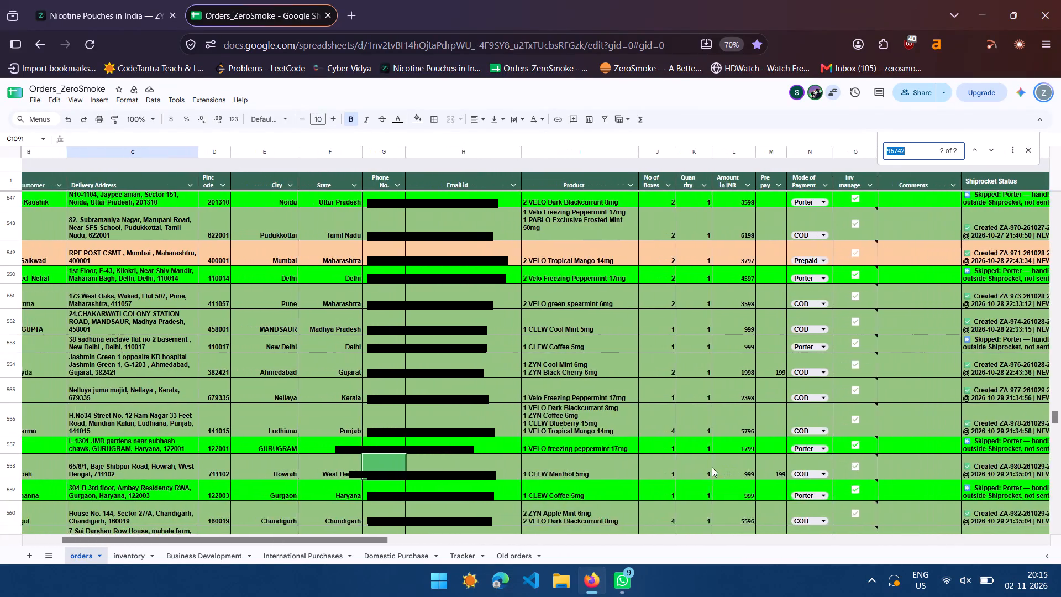
pyautogui.hscroll(-2, 712, 467)
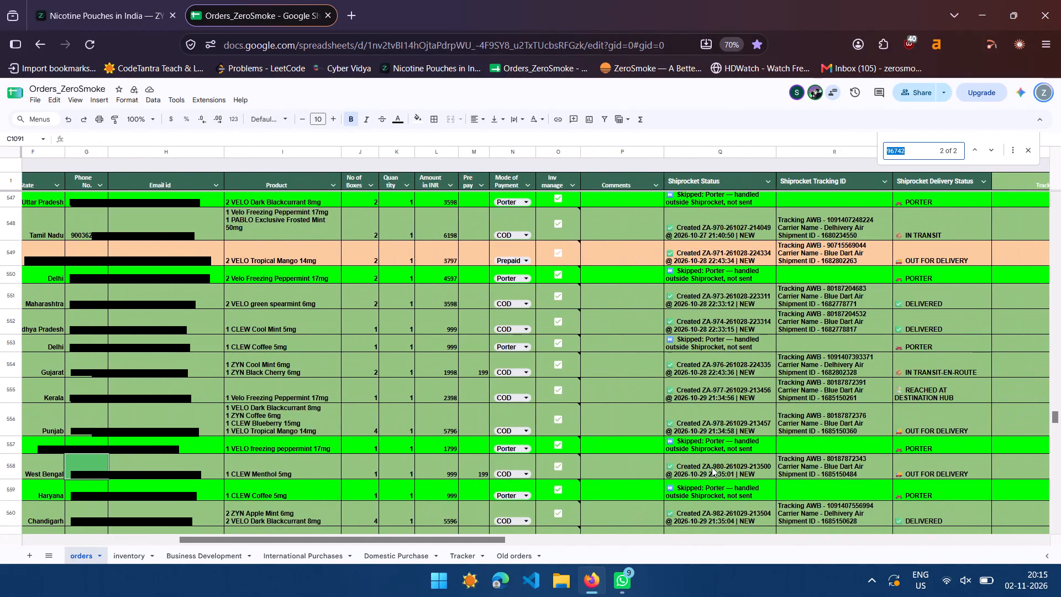
pyautogui.hscroll(1, 712, 467)
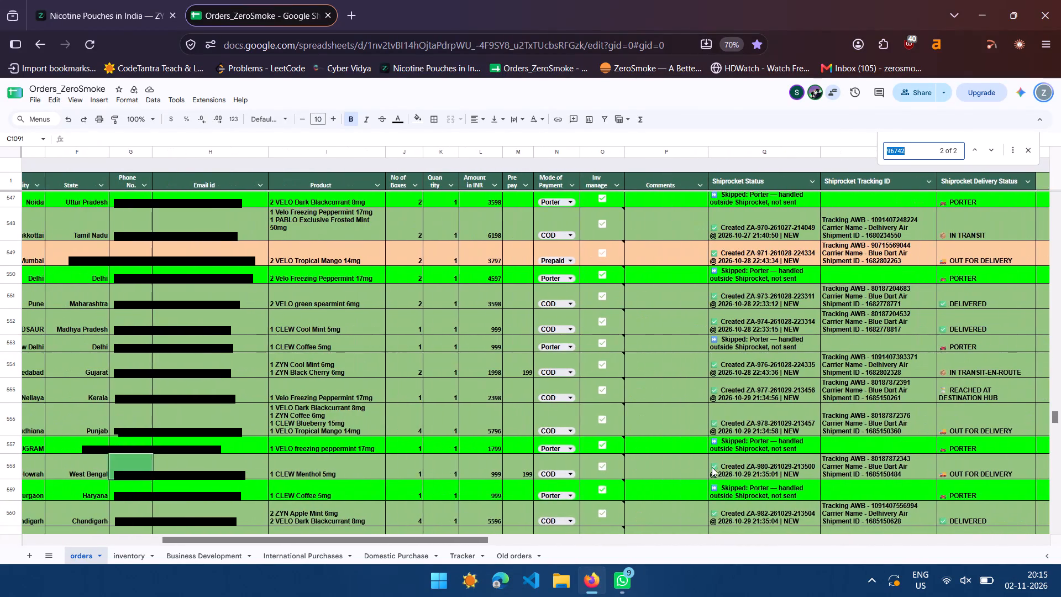
pyautogui.hscroll(1, 712, 467)
pyautogui.scroll(-2, 712, 467)
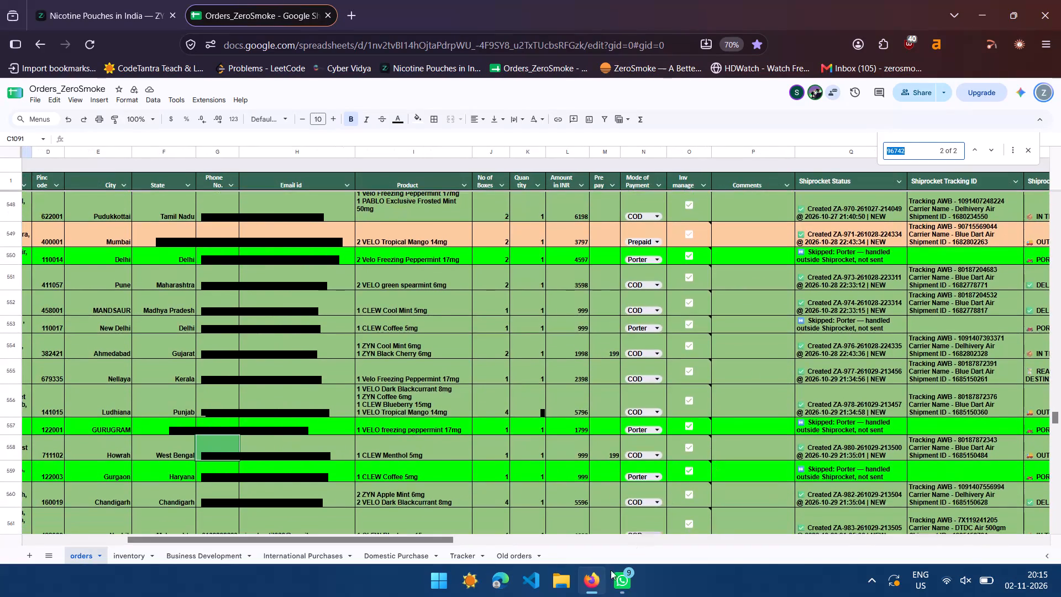
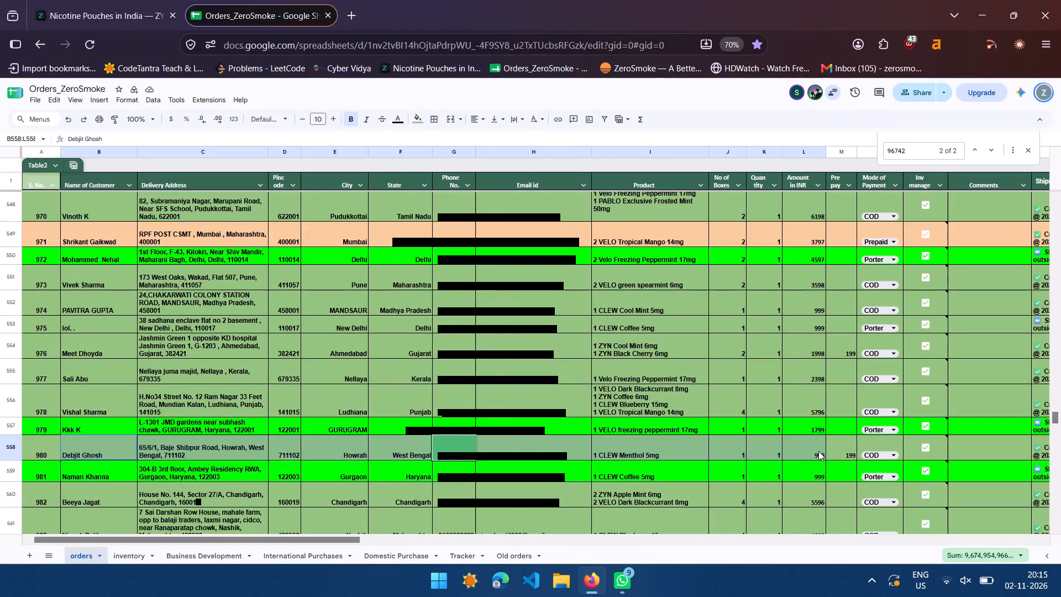
# Copy the Howrah order's cells in row 558, from customer name through prepay, and locate the first empty row below the latest November orders.
pyautogui.hotkey('ctrl', 'c')
pyautogui.scroll(-7, 828, 459)
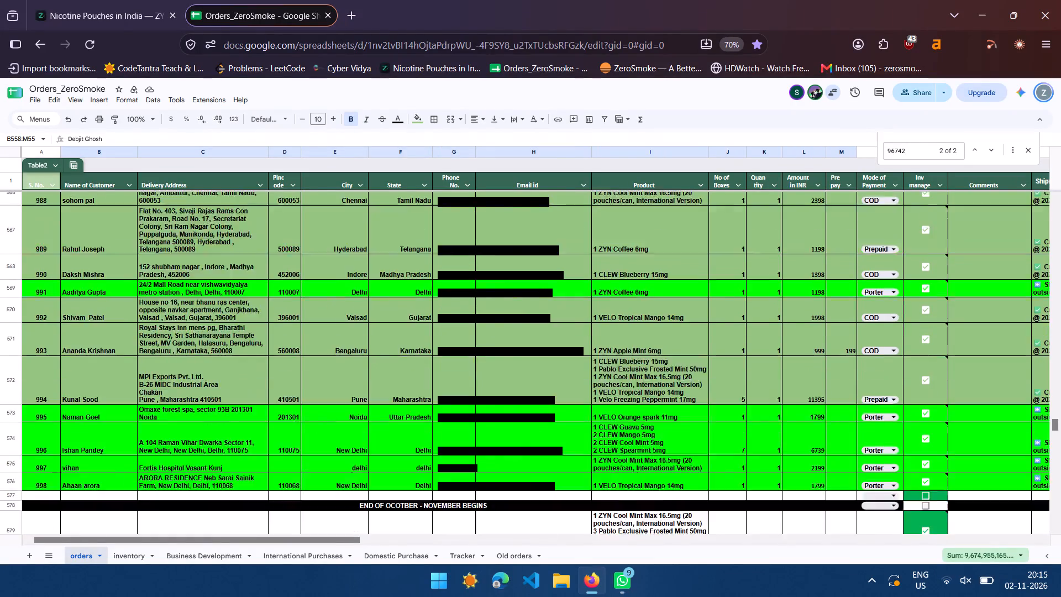
pyautogui.scroll(-6, 828, 459)
pyautogui.scroll(2, 828, 459)
pyautogui.scroll(-3, 828, 459)
pyautogui.scroll(1, 828, 459)
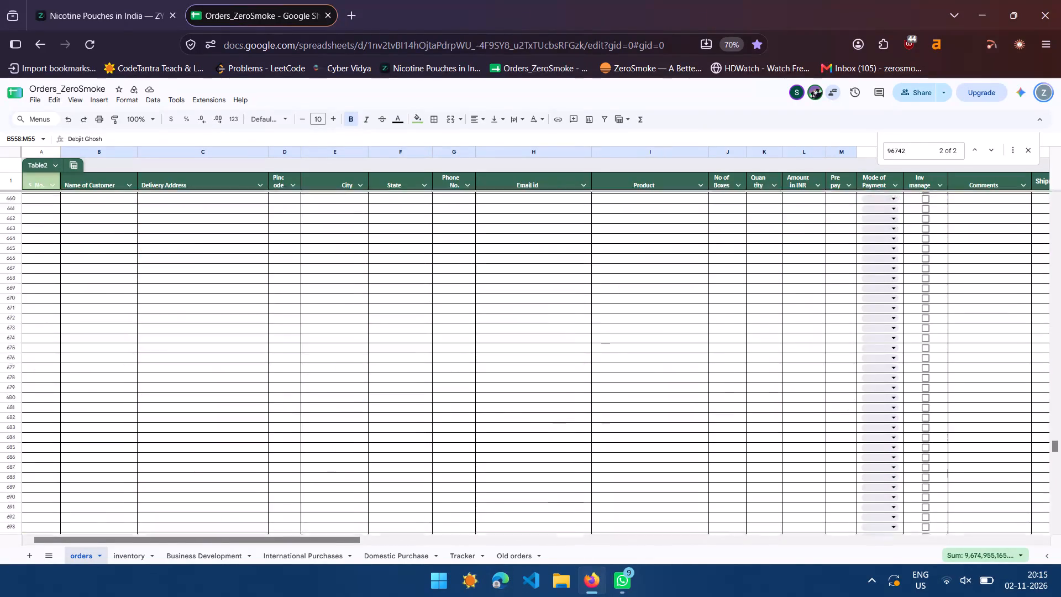
pyautogui.scroll(7, 828, 459)
pyautogui.scroll(-2, 828, 459)
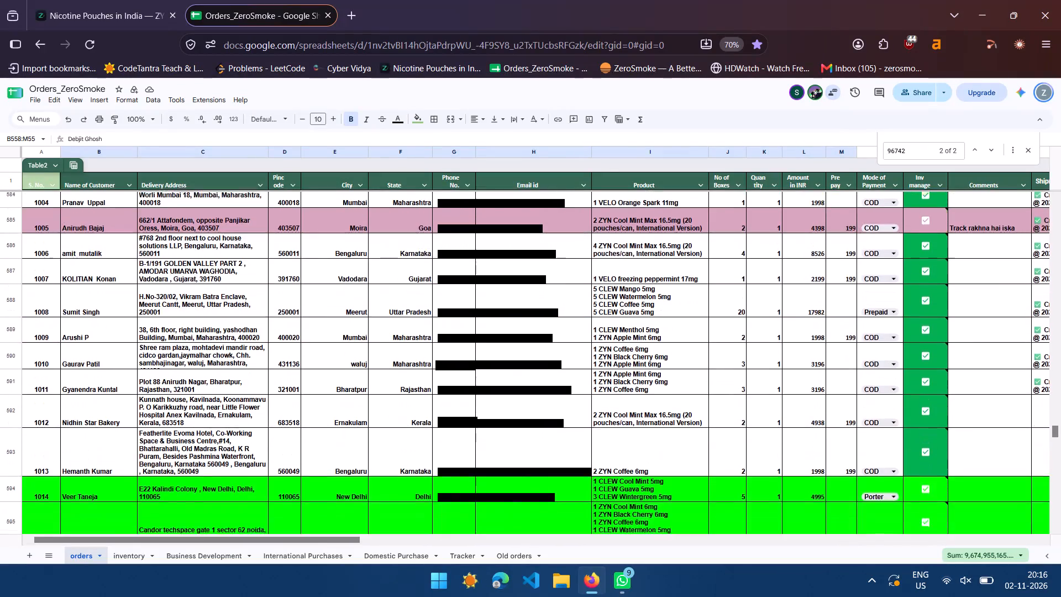
pyautogui.scroll(-2, 828, 459)
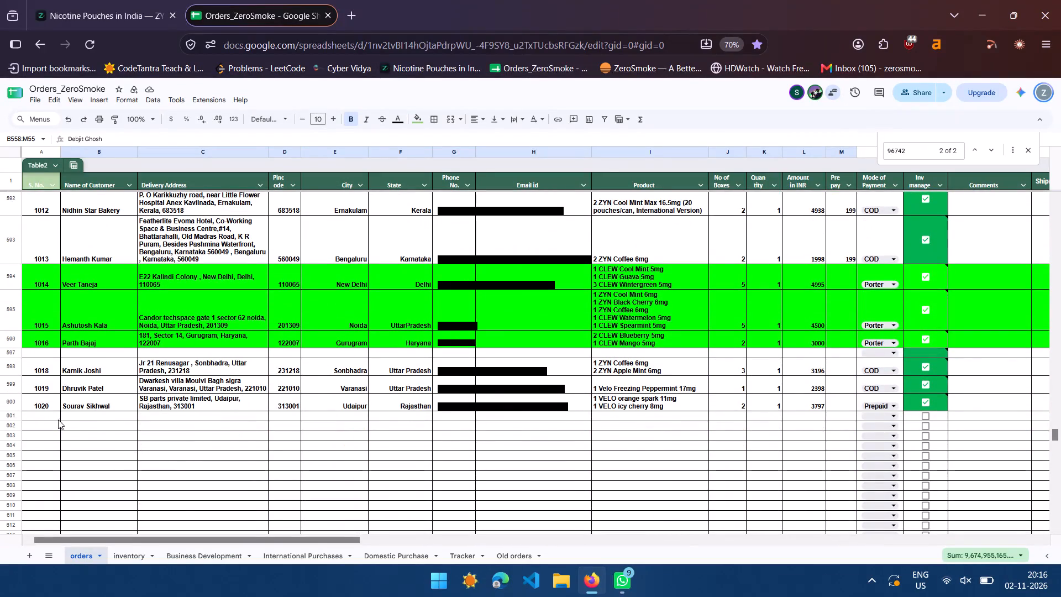
# Enter serial number 1021 in the first empty row, row 601, of the orders sheet.
pyautogui.click(57, 420)
pyautogui.write('11021')
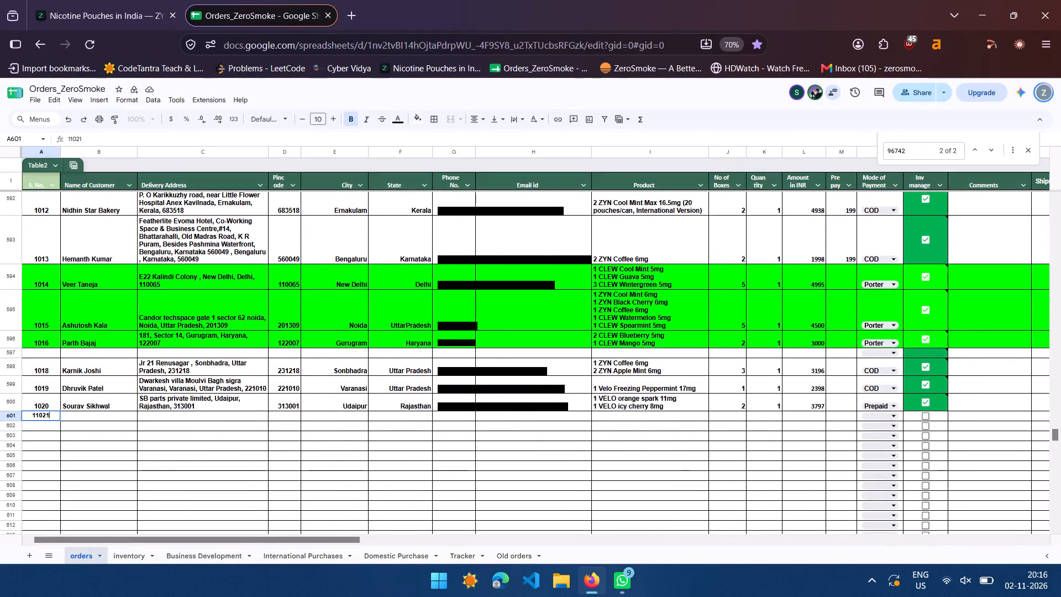
pyautogui.press('BackSpace')
pyautogui.press('BackSpace')
pyautogui.press('BackSpace')
pyautogui.press('BackSpace')
pyautogui.write('02')
pyautogui.press('1')
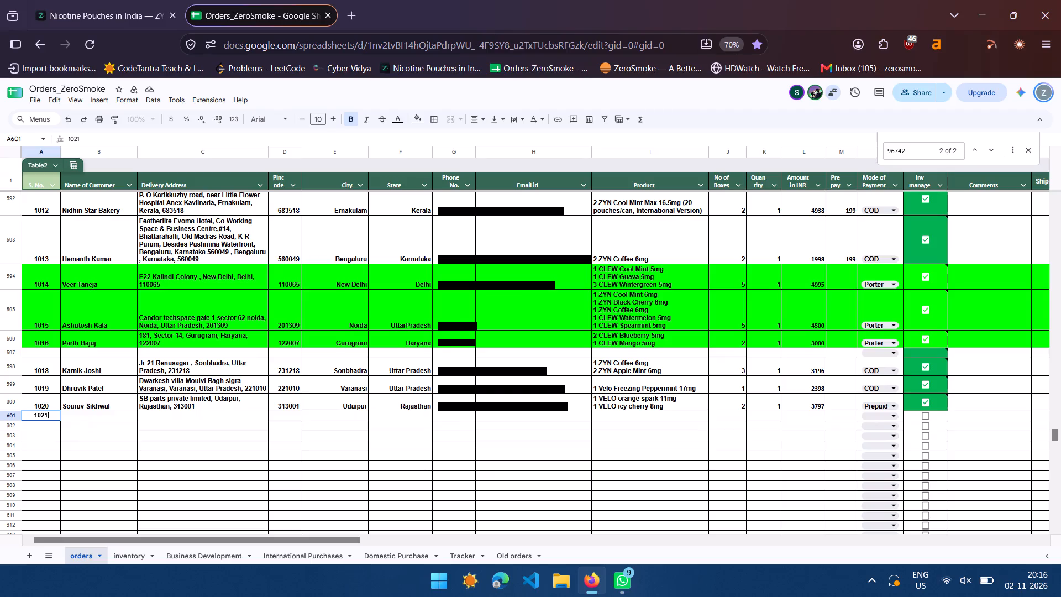
# Paste the copied customer order into row 601, starting at the customer name, and clear its prepay amount.
pyautogui.click(76, 417)
pyautogui.hotkey('ctrl', 'v')
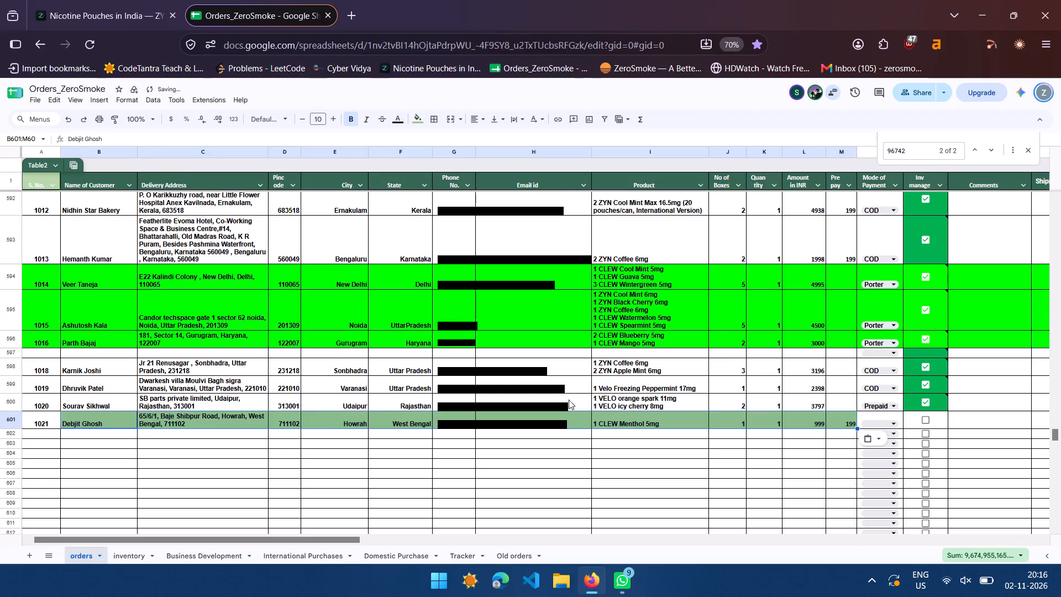
pyautogui.click(833, 423)
pyautogui.press('BackSpace')
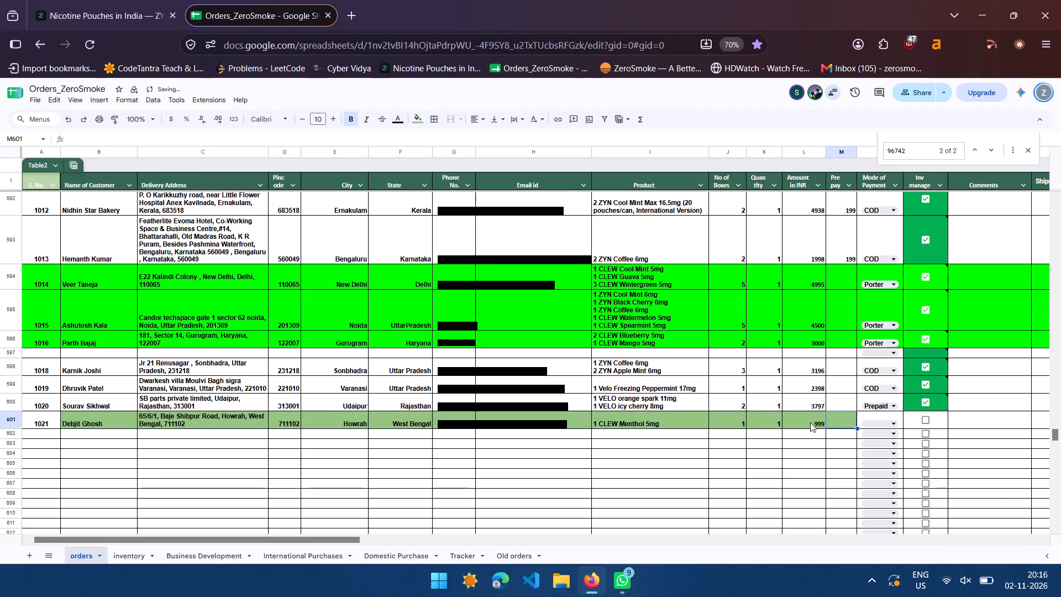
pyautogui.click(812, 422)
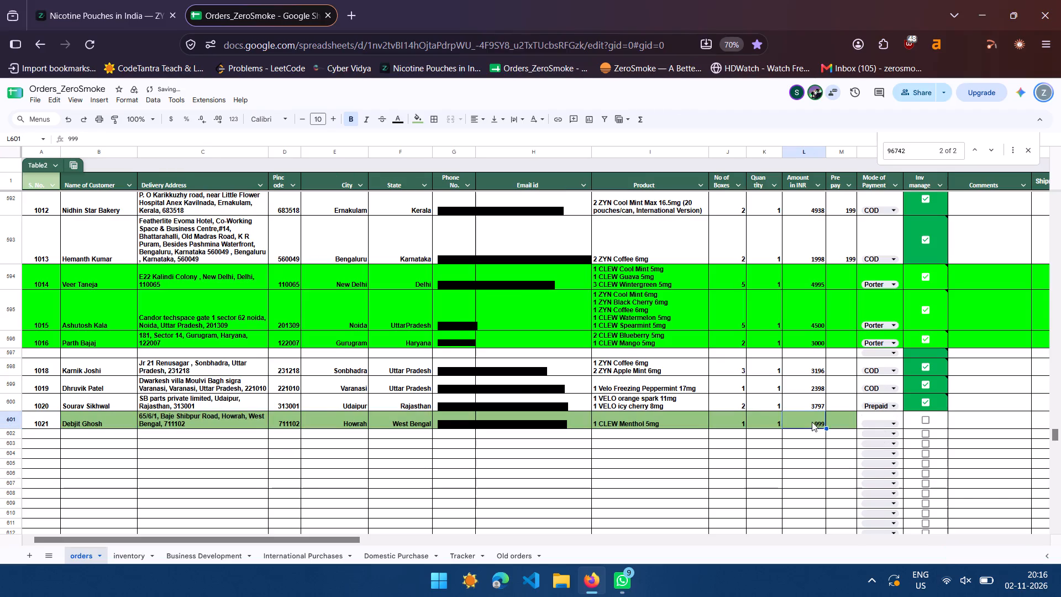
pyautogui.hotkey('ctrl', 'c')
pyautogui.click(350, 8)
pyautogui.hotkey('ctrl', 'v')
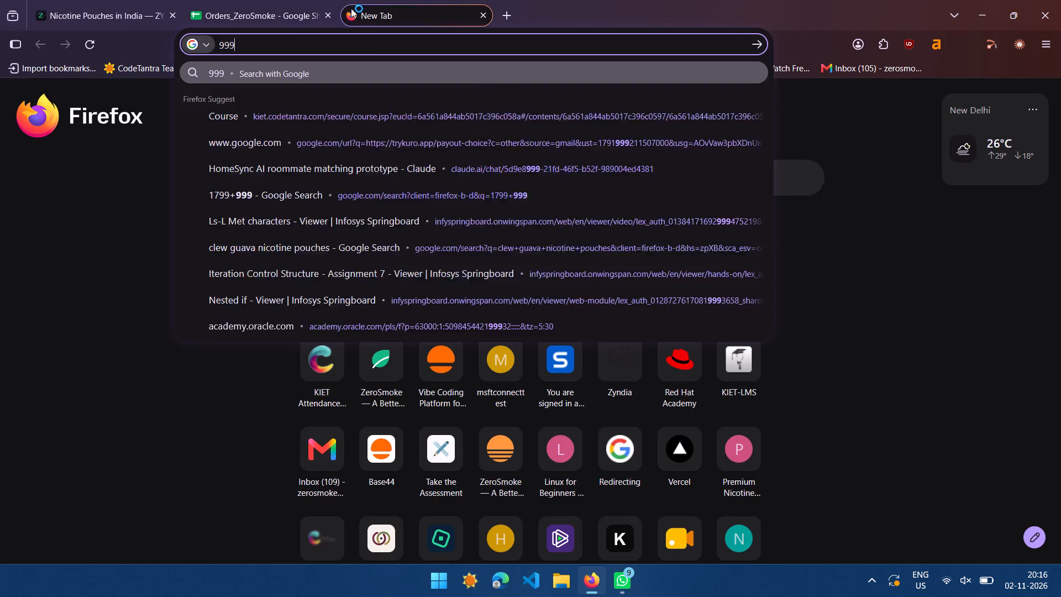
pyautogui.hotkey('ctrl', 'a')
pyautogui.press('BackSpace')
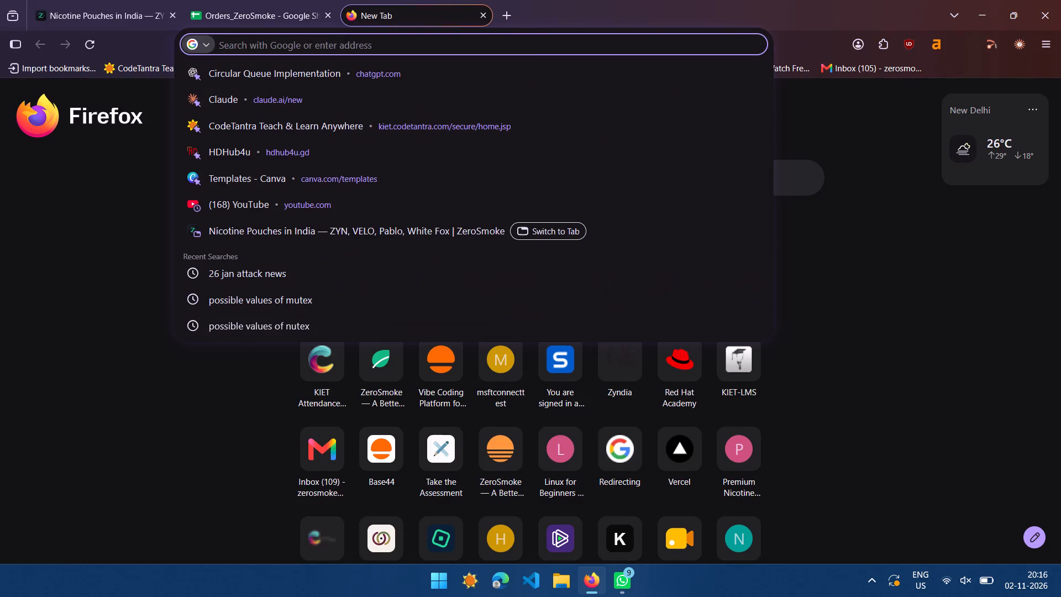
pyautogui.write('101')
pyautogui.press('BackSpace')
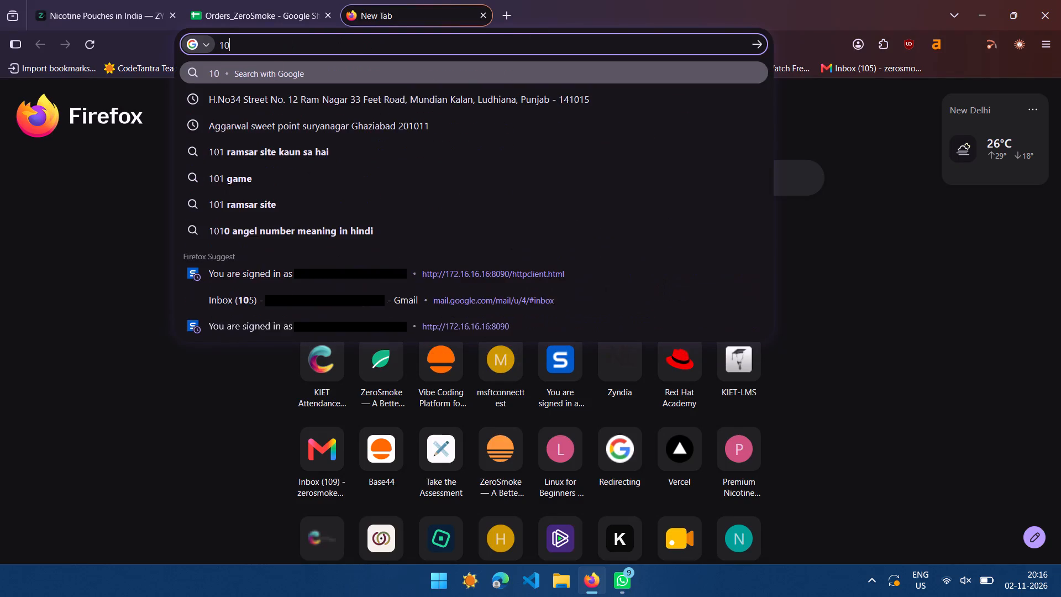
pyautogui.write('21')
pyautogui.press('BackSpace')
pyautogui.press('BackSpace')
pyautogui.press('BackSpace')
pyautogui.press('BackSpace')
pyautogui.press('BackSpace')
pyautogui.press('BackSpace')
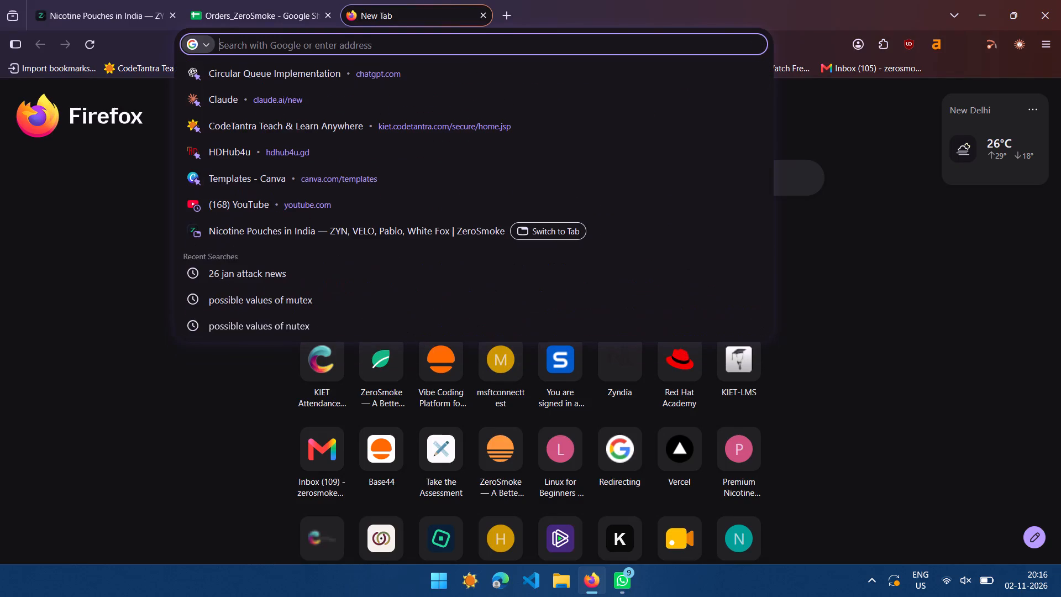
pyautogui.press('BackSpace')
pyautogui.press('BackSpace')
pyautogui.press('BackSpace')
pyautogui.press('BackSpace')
# Calculate 999+199 in the new browser tab to work out the pasted order's total.
pyautogui.click(351, 8)
pyautogui.press('9')
pyautogui.write('99')
pyautogui.write('+199')
# On the ZeroSmoke admin Orders page, export the newest order, totalling ₹7,196, to Google Sheets.
pyautogui.click(77, 0)
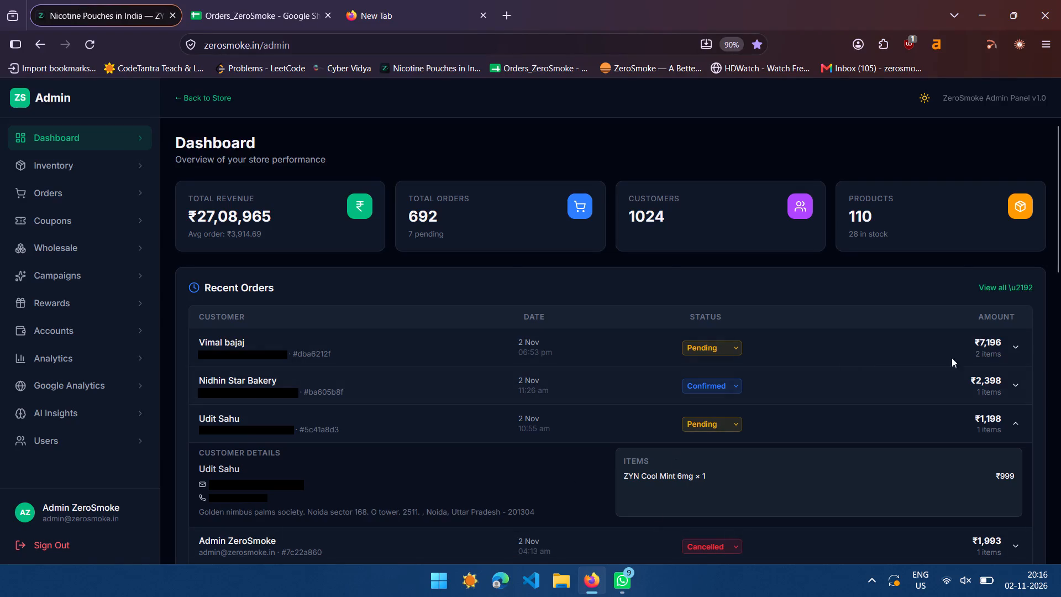
pyautogui.click(76, 195)
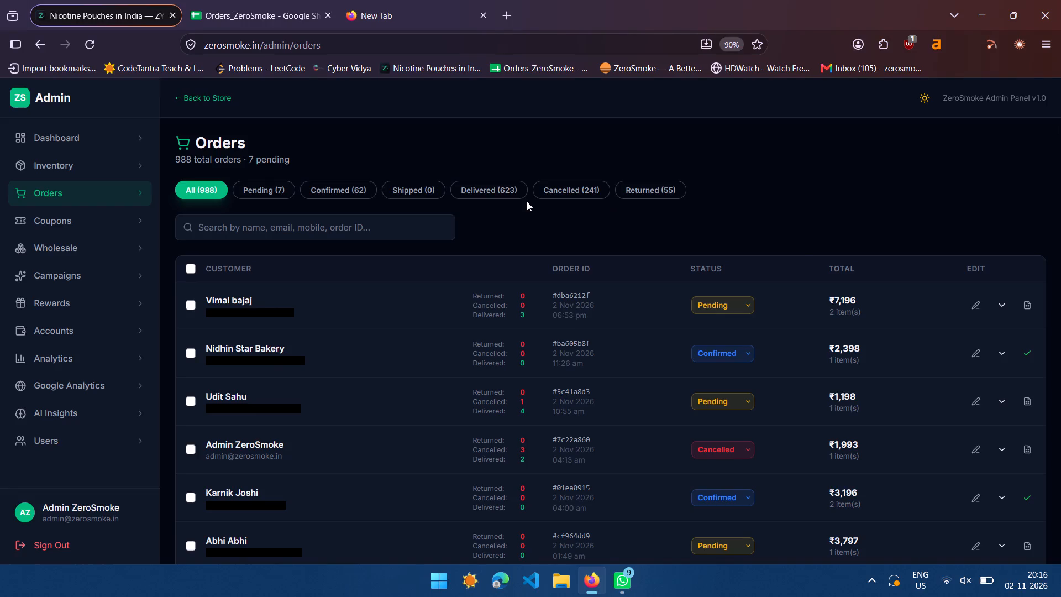
pyautogui.click(1030, 311)
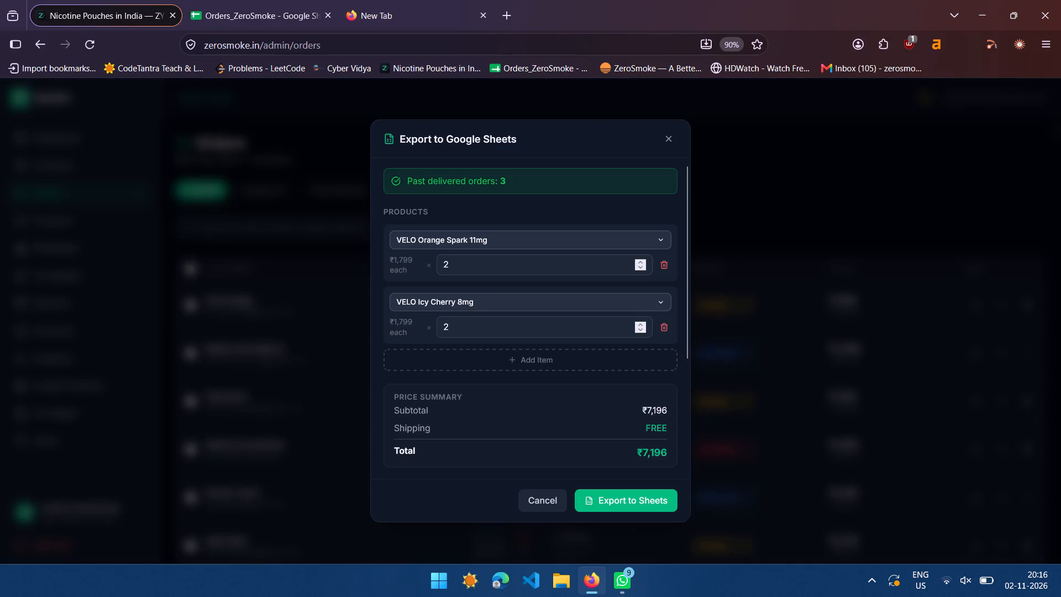
pyautogui.click(630, 512)
pyautogui.click(629, 503)
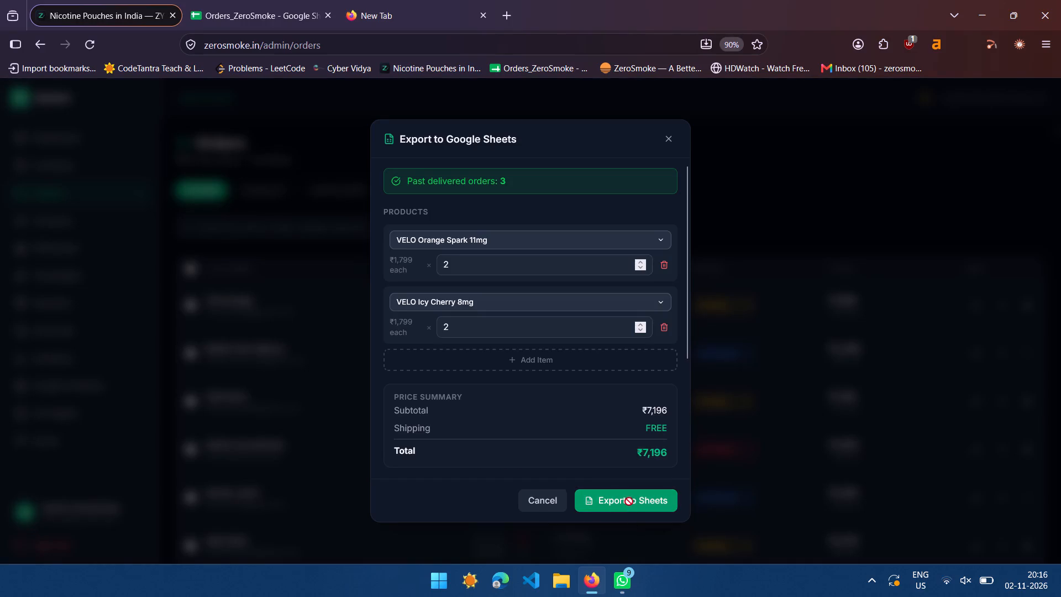
# In row 602 of the orders sheet, set the mode of payment to Porter and check Inv manage.
pyautogui.click(274, 7)
pyautogui.scroll(-1, 394, 200)
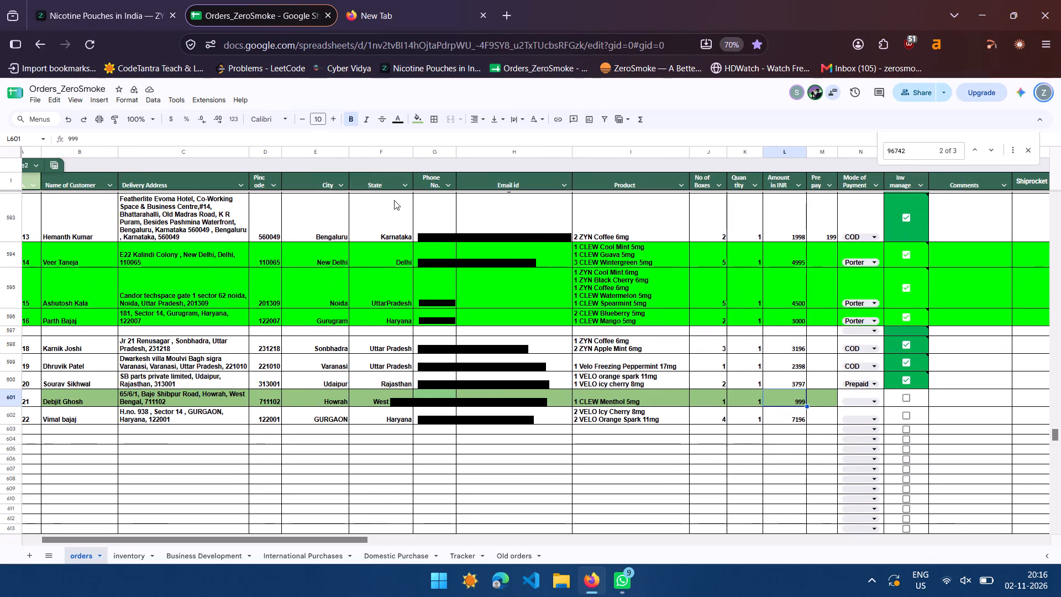
pyautogui.click(849, 413)
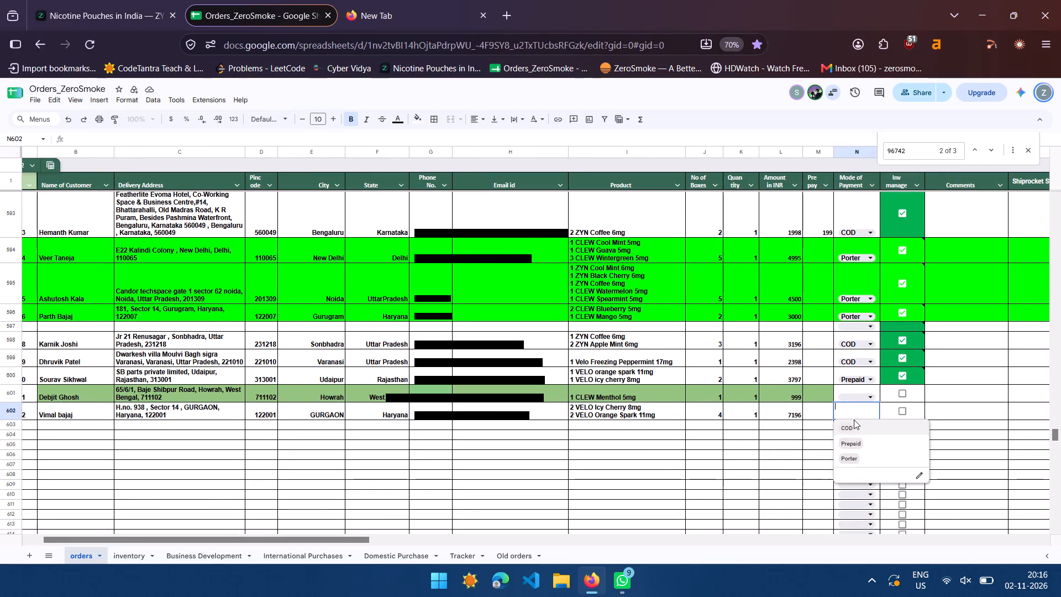
pyautogui.click(862, 457)
pyautogui.click(905, 414)
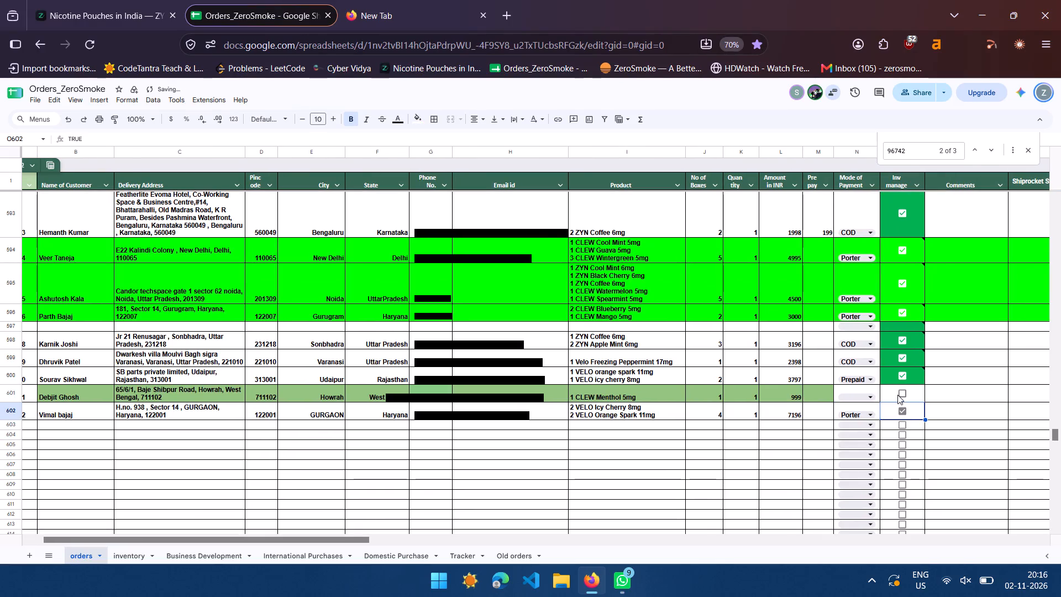
# Set the amount in INR of the CLEW Menthol 5mg order in row 601 to 1198.
pyautogui.click(796, 396)
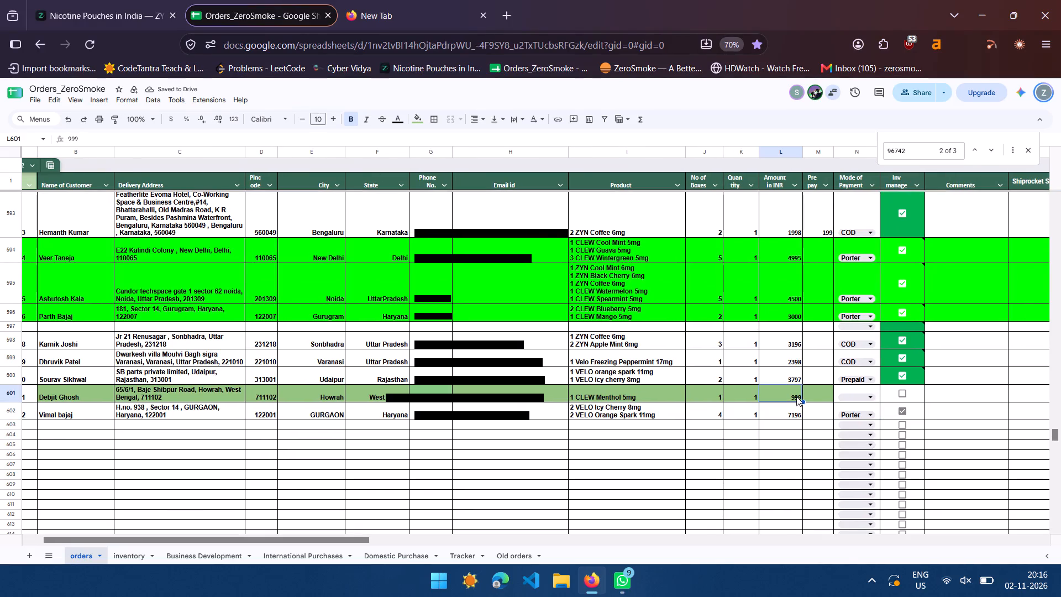
pyautogui.press('BackSpace')
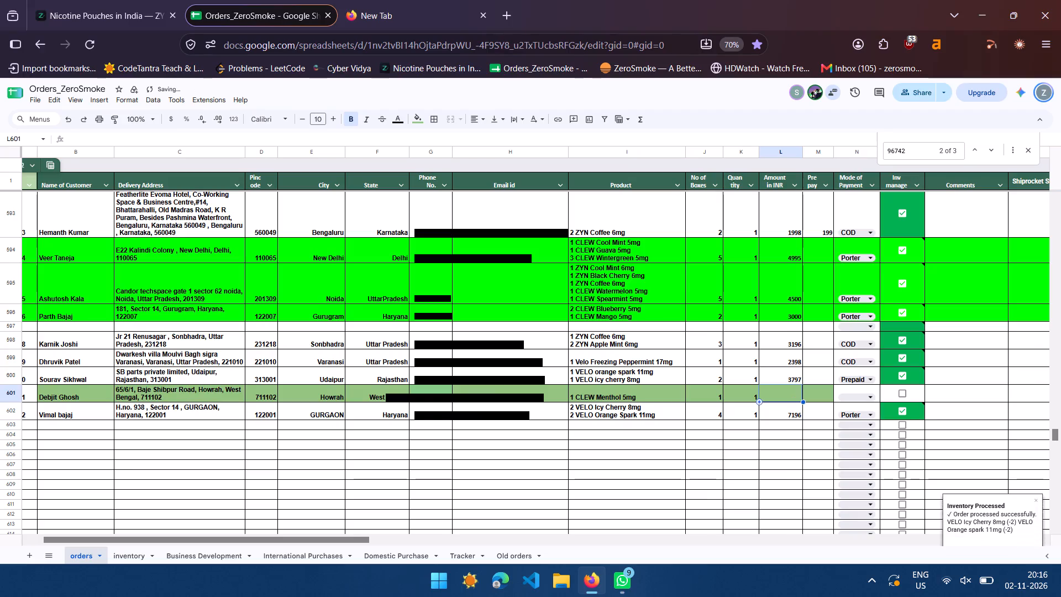
pyautogui.click(77, 0)
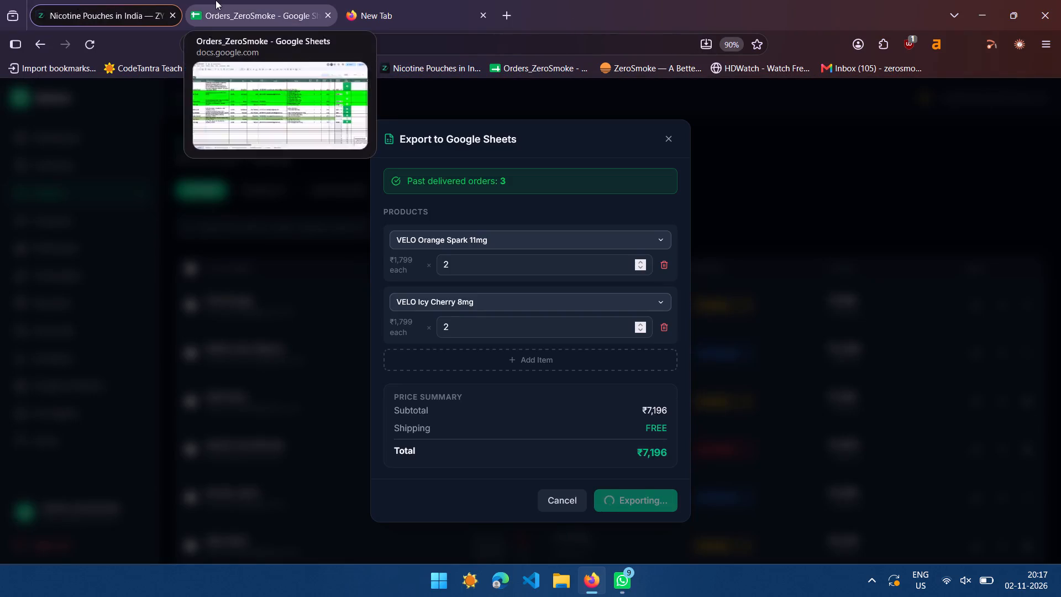
pyautogui.click(216, 0)
pyautogui.click(379, 4)
pyautogui.click(151, 0)
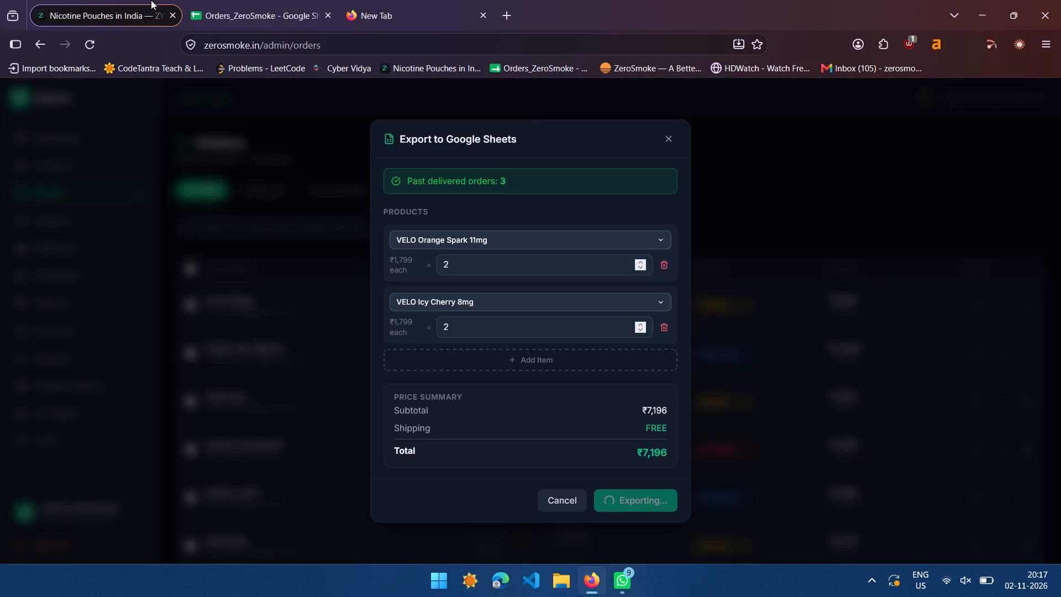
pyautogui.click(248, 0)
pyautogui.write('1198')
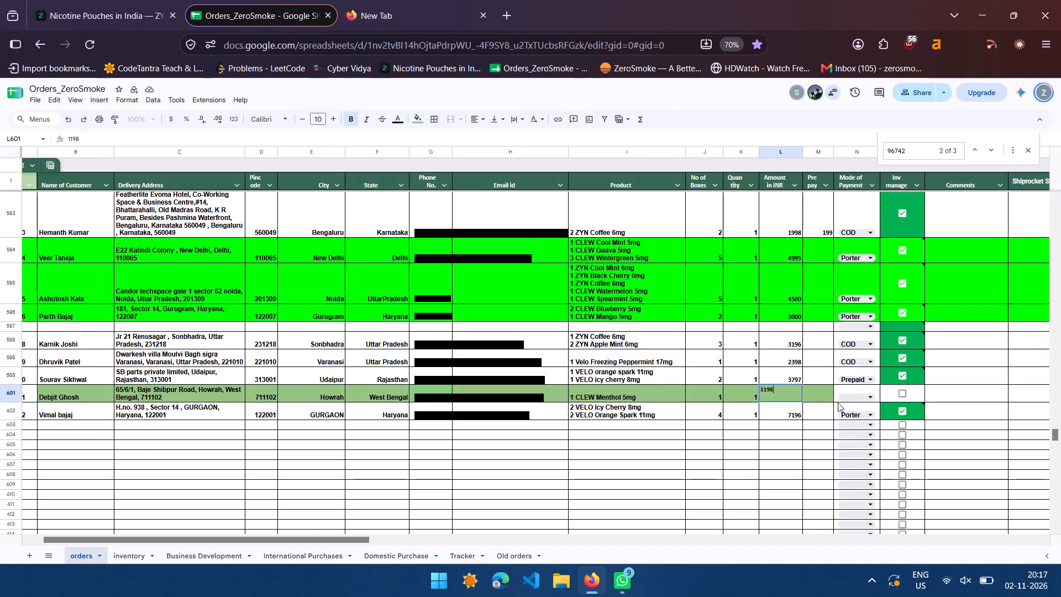
# Set the mode of payment in row 601 to COD and check its Inv manage box.
pyautogui.click(859, 396)
pyautogui.click(855, 405)
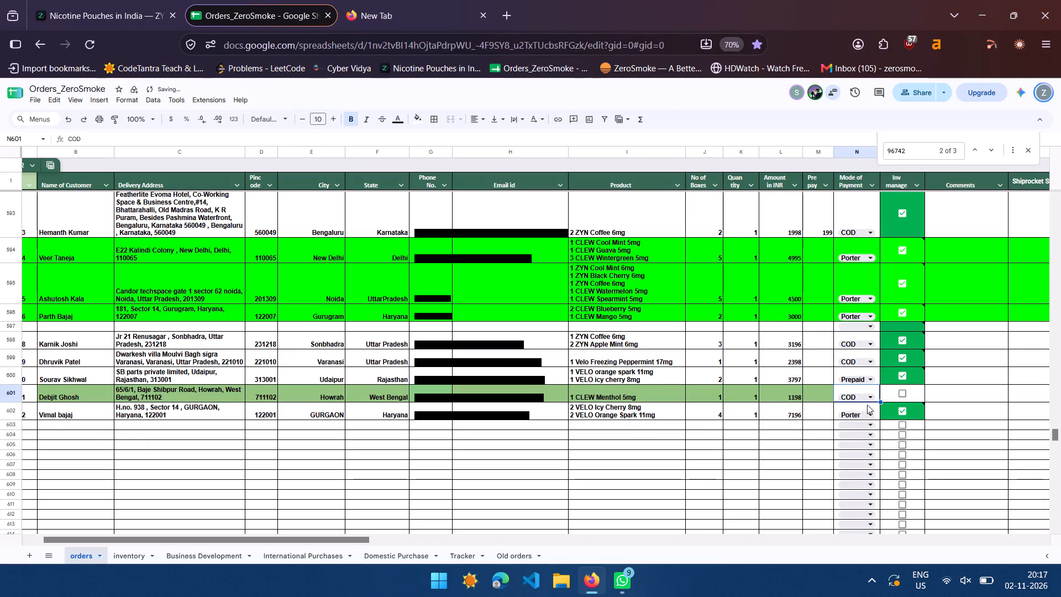
pyautogui.click(908, 399)
pyautogui.click(902, 394)
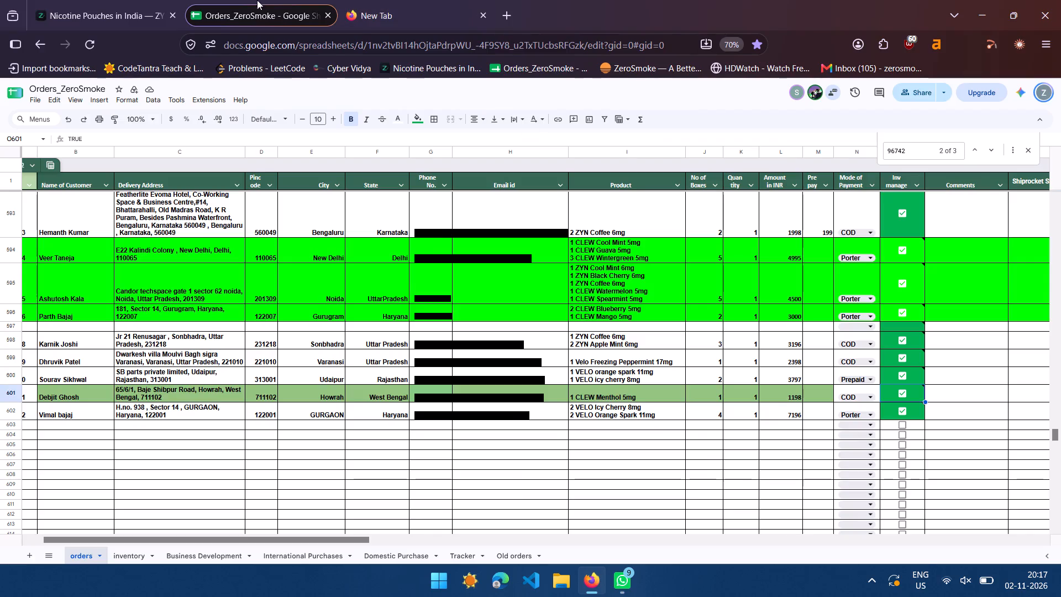
# Reload the admin Orders page and set the status of the newest order, totalling ₹7,196, to Confirmed.
pyautogui.click(173, 0)
pyautogui.click(251, 294)
pyautogui.press('Escape')
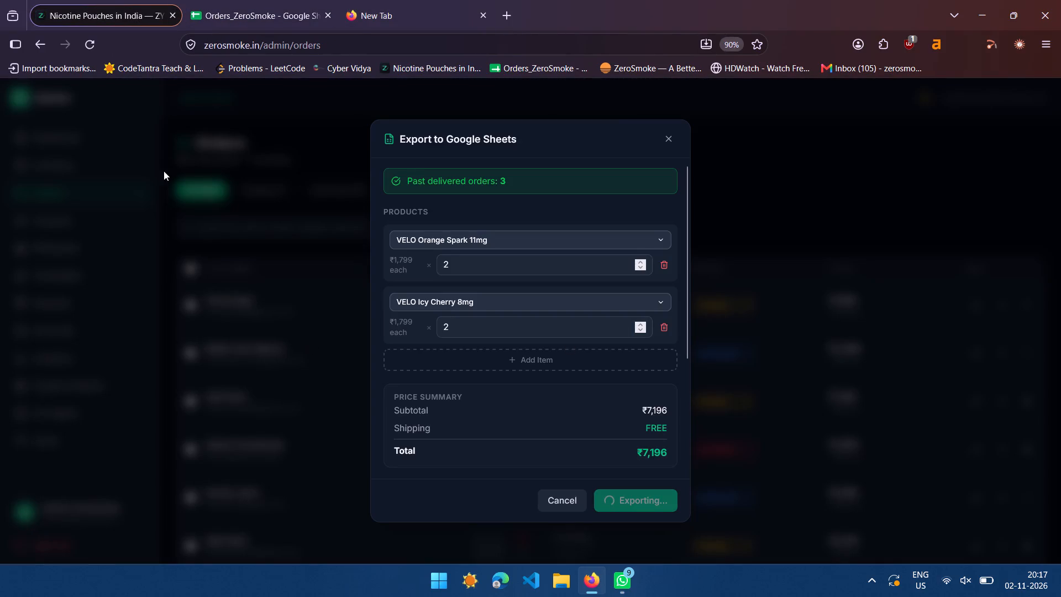
pyautogui.click(96, 44)
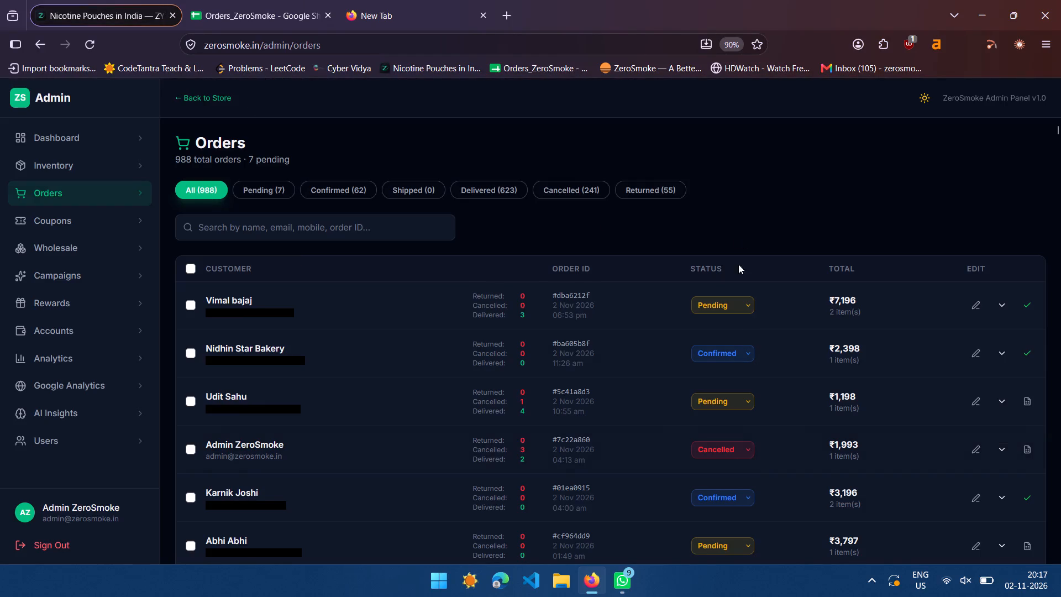
pyautogui.click(737, 305)
pyautogui.click(730, 342)
# Export the pending ₹1,198 order for one ZYN Cool Mint 6mg to Google Sheets.
pyautogui.click(1034, 410)
pyautogui.click(1032, 409)
pyautogui.click(1030, 402)
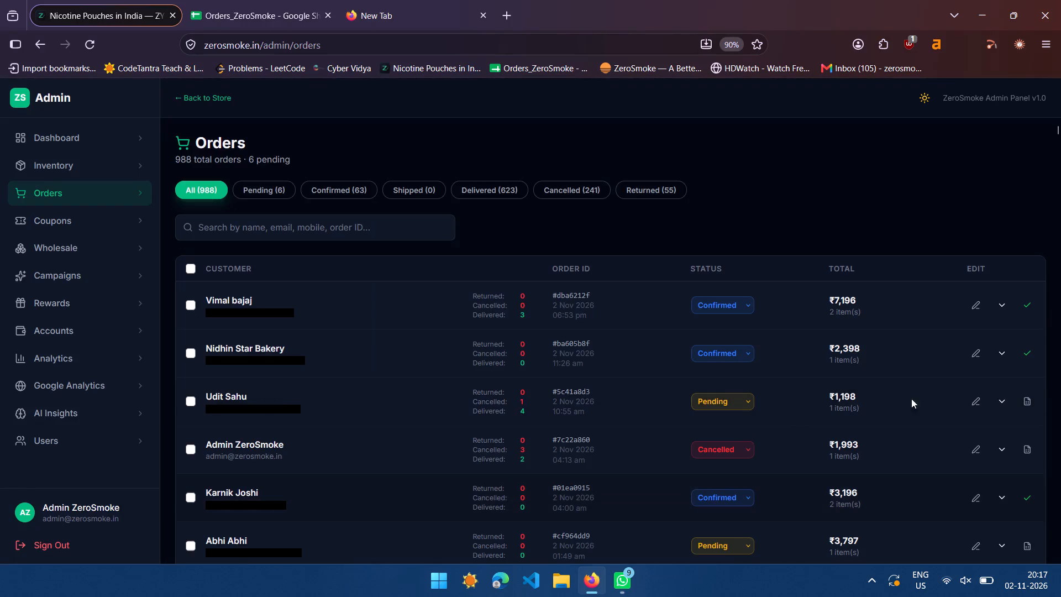
pyautogui.click(1031, 400)
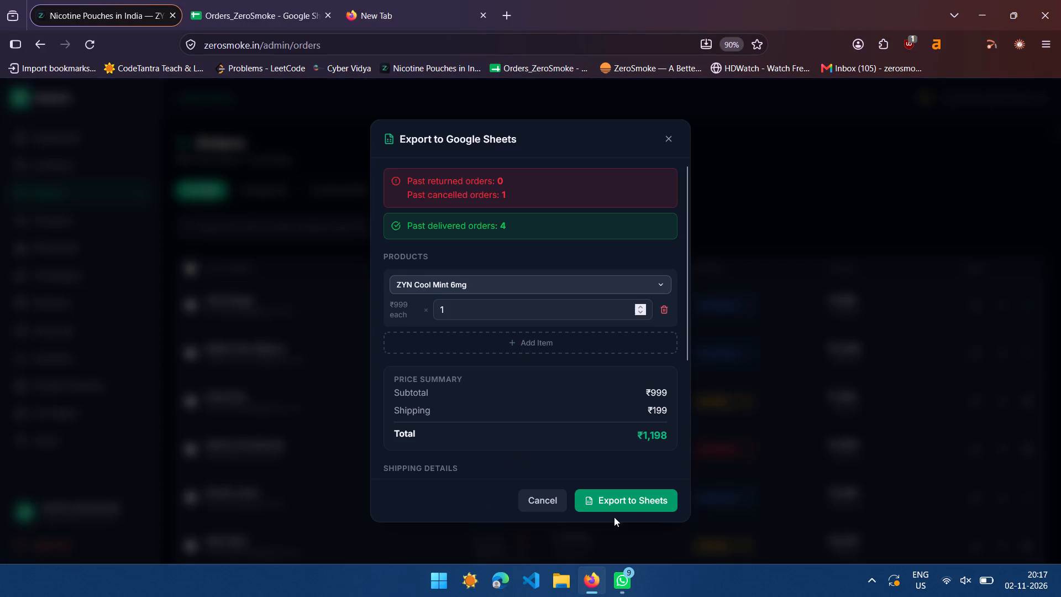
pyautogui.click(606, 493)
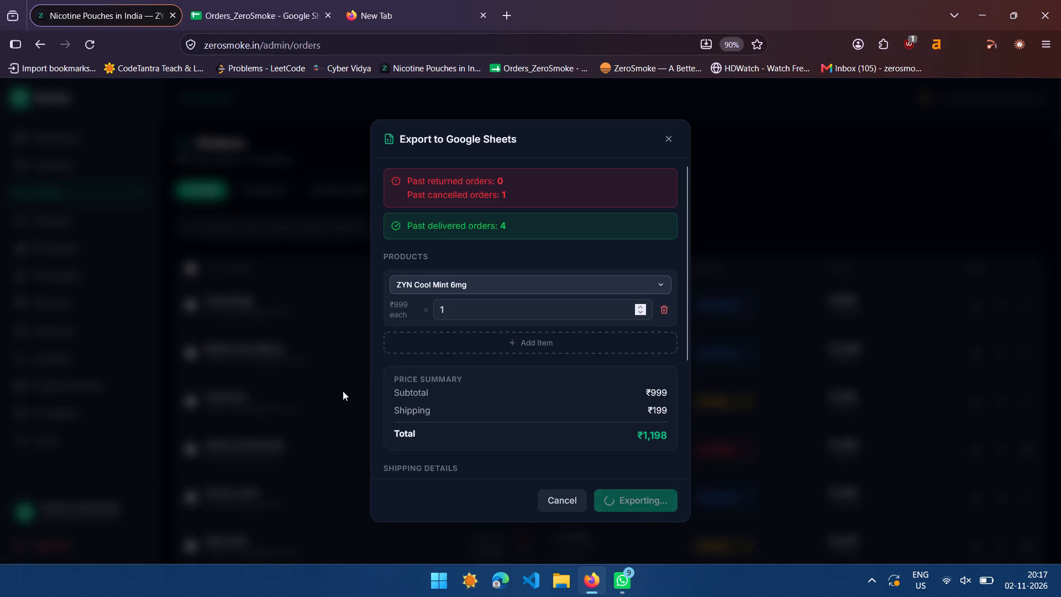
# Check the orders sheet's first empty row, 603, and the admin panel's export dialog for the exported ZYN Cool Mint order.
pyautogui.click(284, 0)
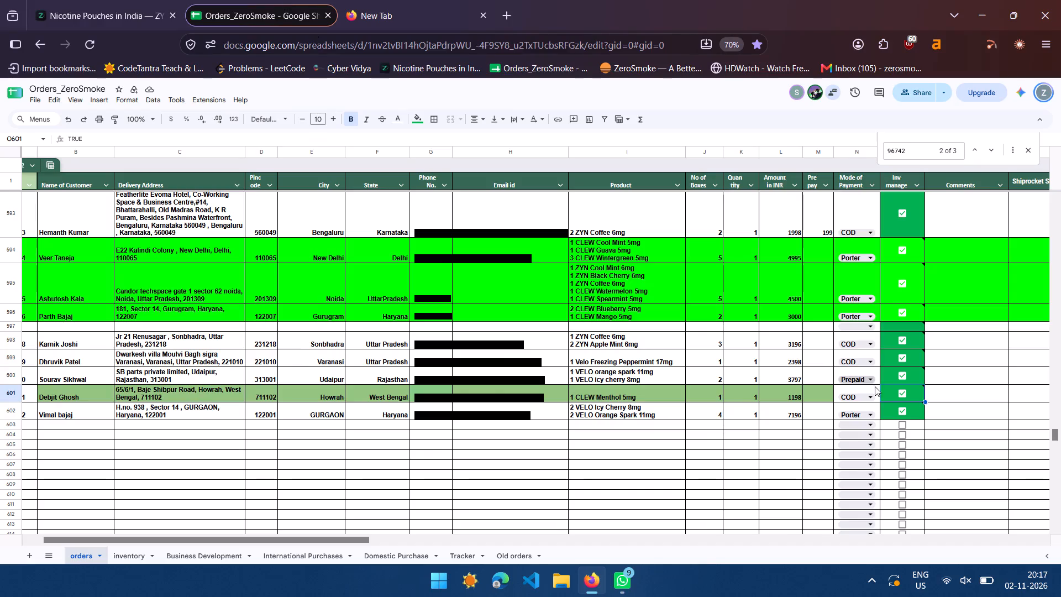
pyautogui.click(854, 428)
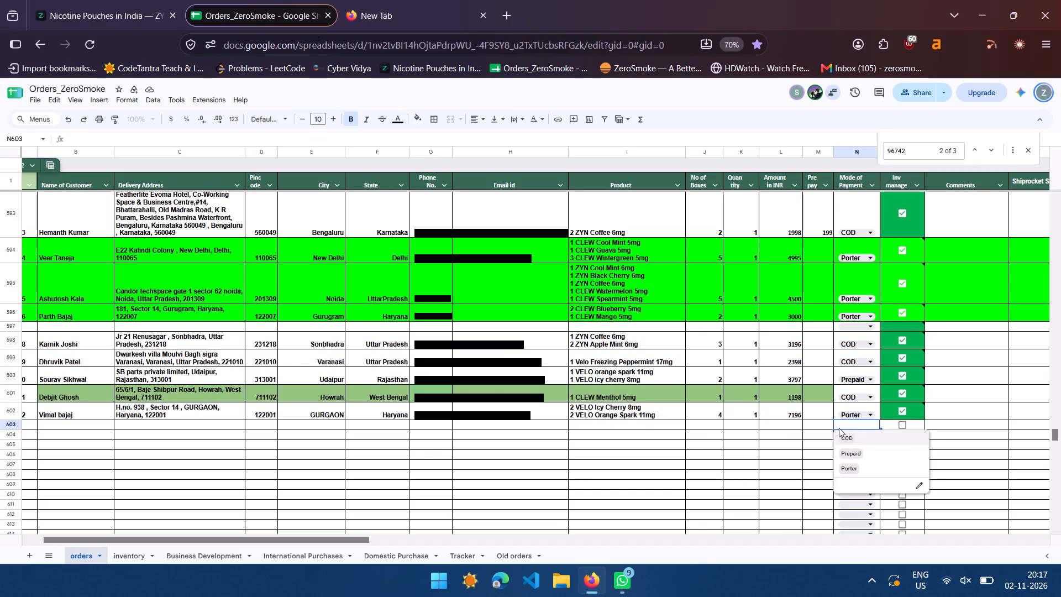
pyautogui.click(731, 445)
pyautogui.click(153, 0)
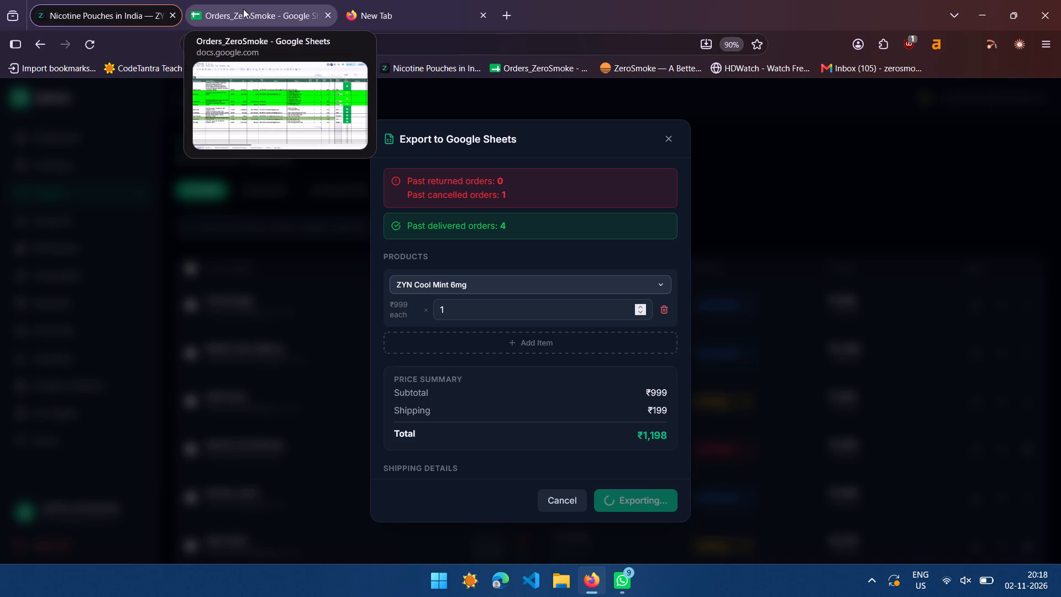
pyautogui.click(243, 9)
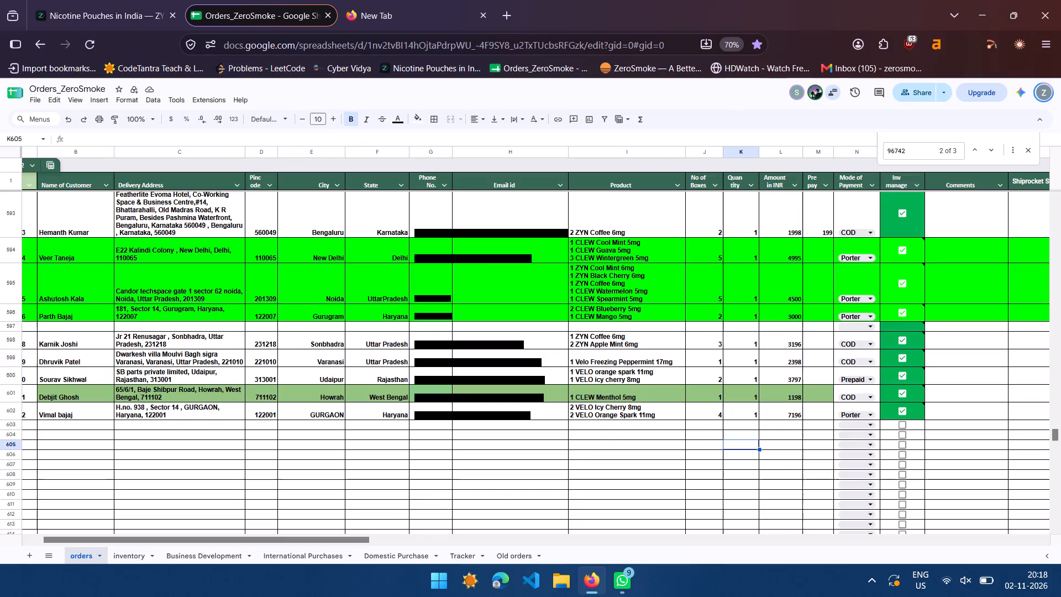
pyautogui.click(695, 437)
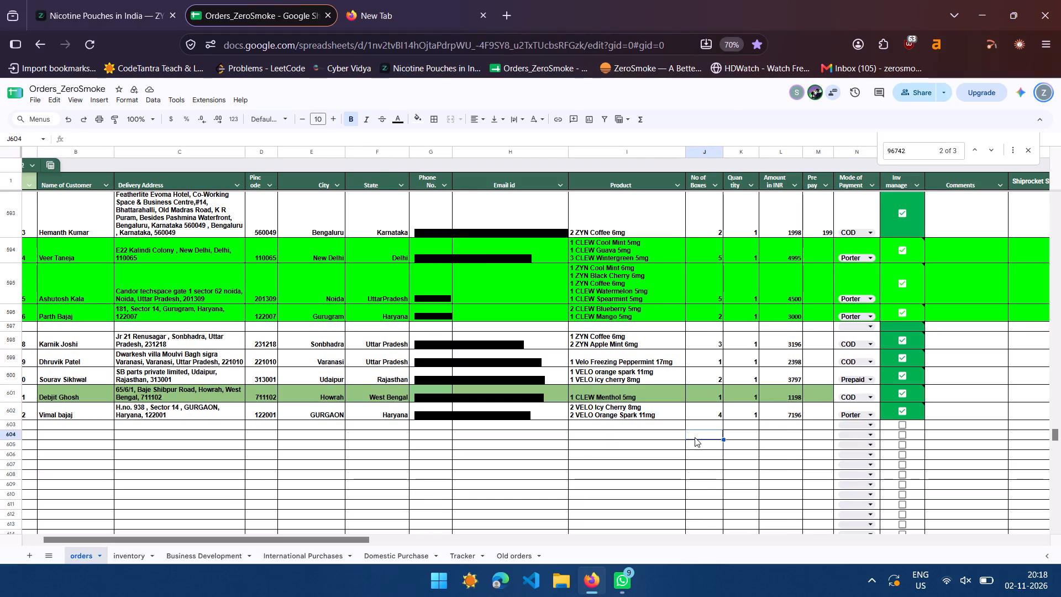
pyautogui.click(843, 423)
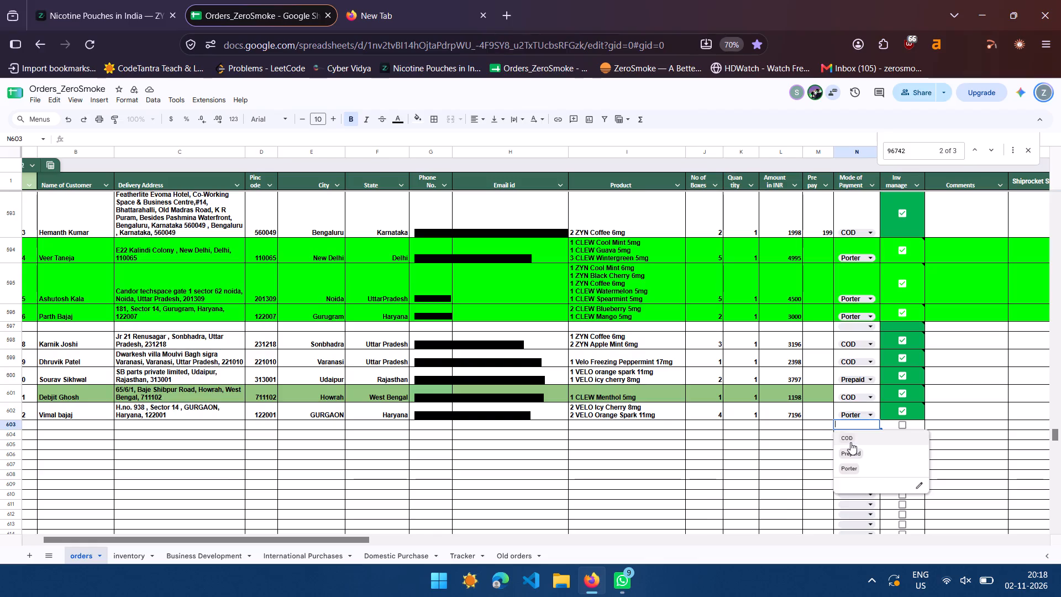
pyautogui.click(679, 425)
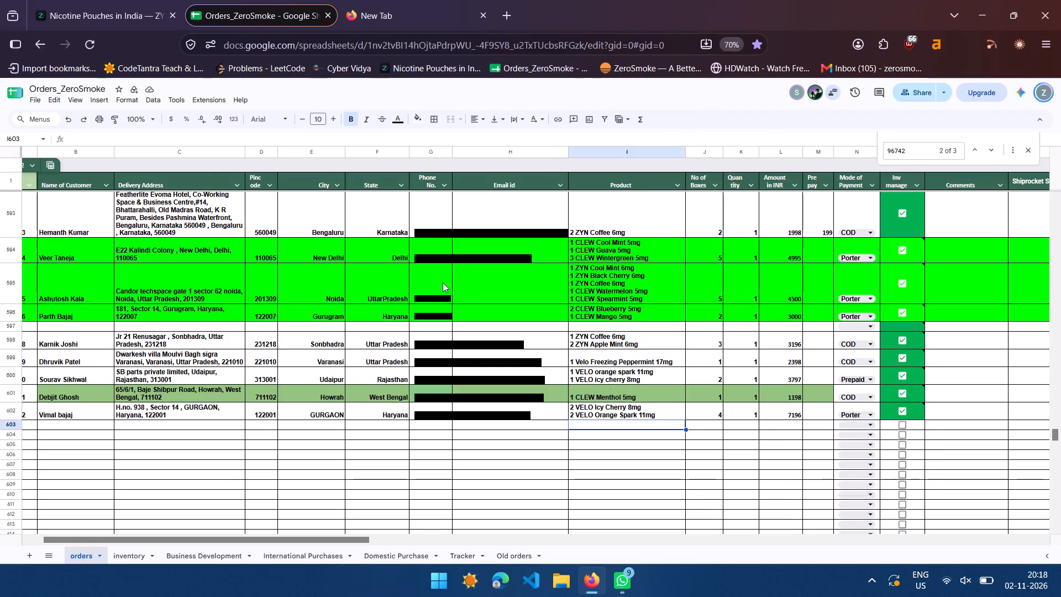
pyautogui.click(85, 0)
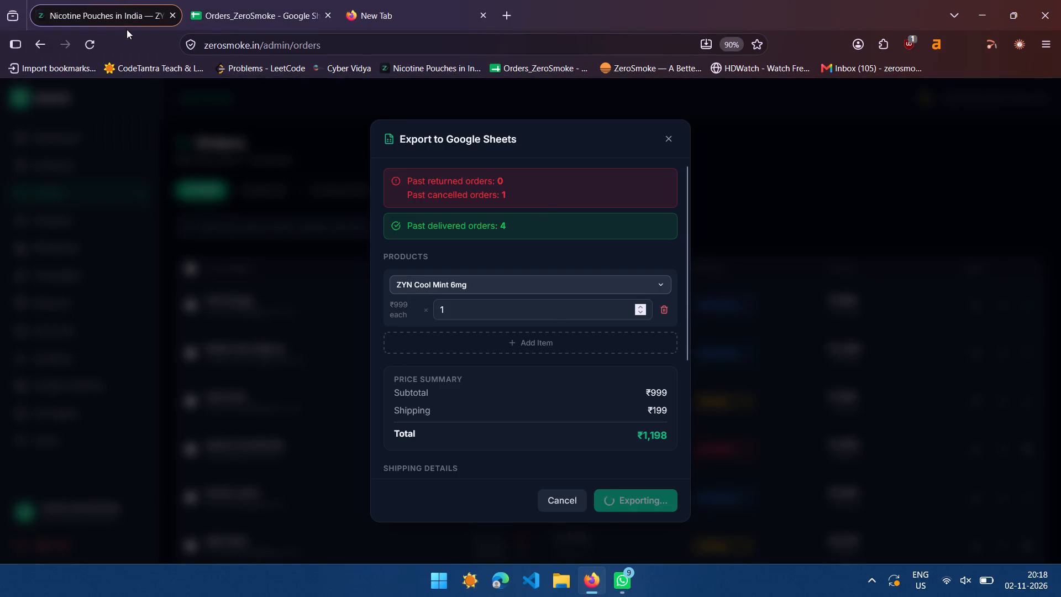
# In the Orders_ZeroSmoke sheet, add a second line reading 1 ZYN cool mint 6mg to the Product cell of row 601.
pyautogui.click(209, 0)
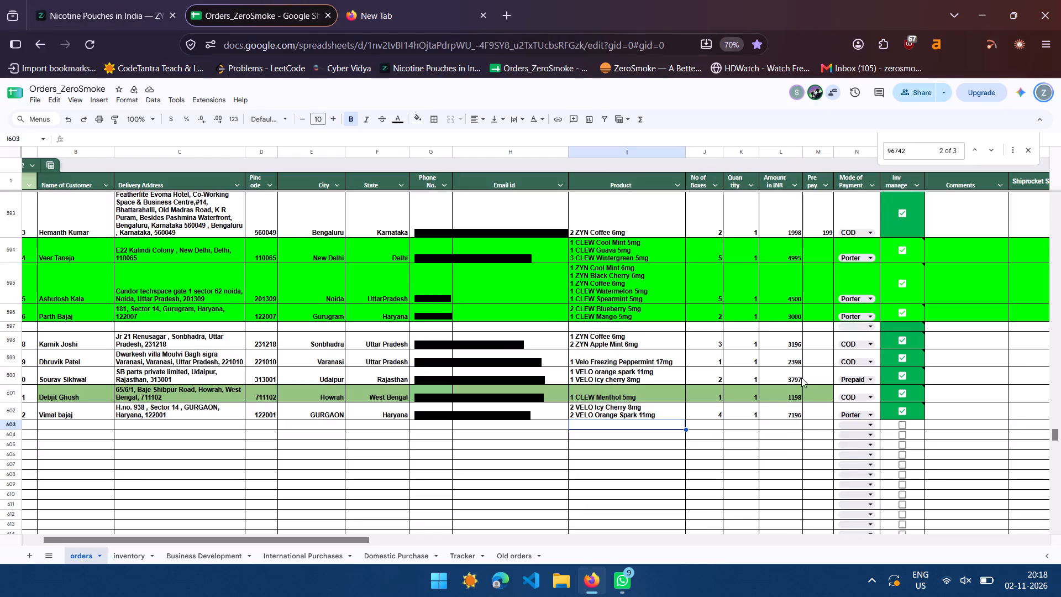
pyautogui.doubleClick(671, 397)
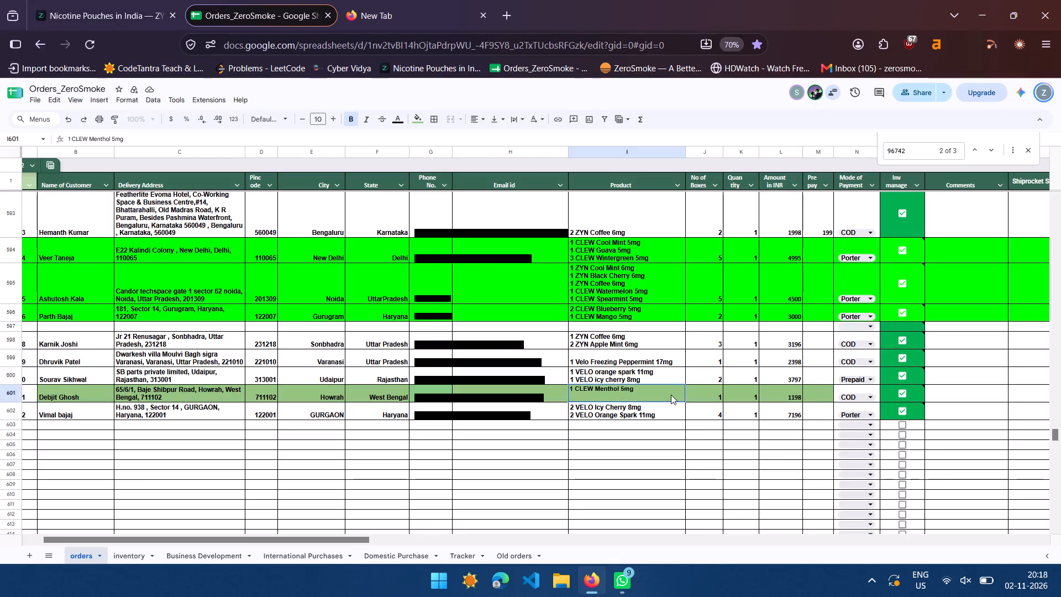
pyautogui.hotkey('ctrl', 'Return')
pyautogui.write('1 ZYN coolmint 19')
pyautogui.press('BackSpace')
pyautogui.write('7\\')
pyautogui.press('BackSpace')
pyautogui.press('BackSpace')
pyautogui.press('BackSpace')
pyautogui.press('BackSpace')
pyautogui.press('BackSpace')
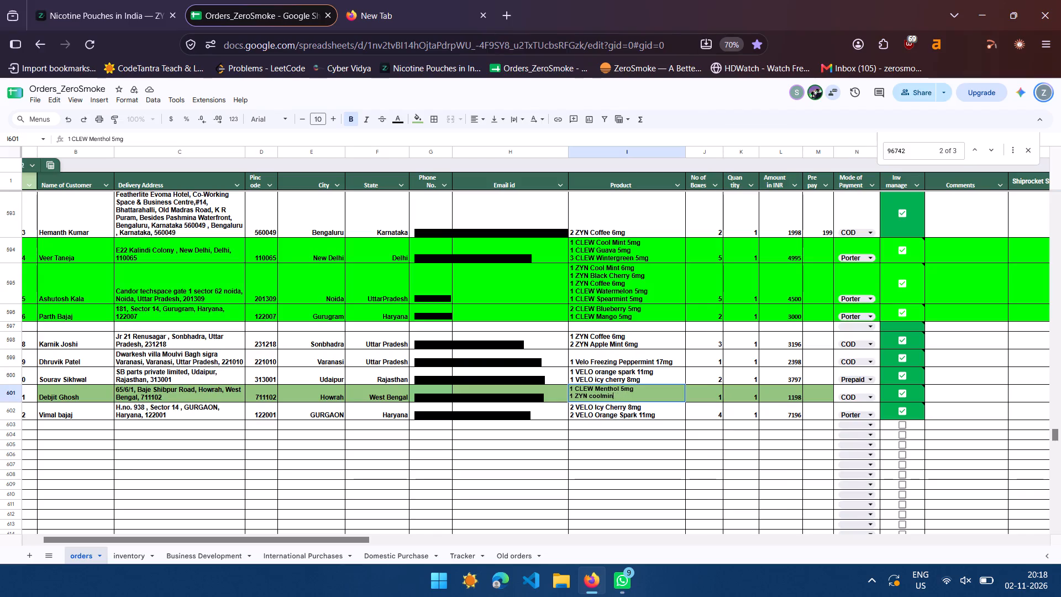
pyautogui.press('BackSpace')
pyautogui.press('BackSpace')
pyautogui.press('BackSpace')
pyautogui.press('space')
pyautogui.write('mint 6mg')
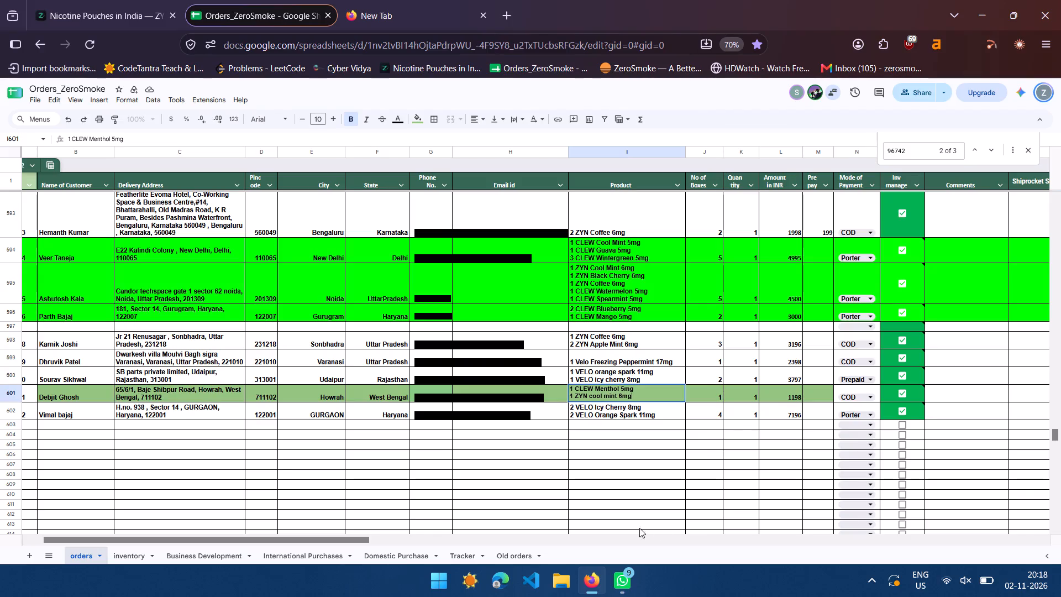
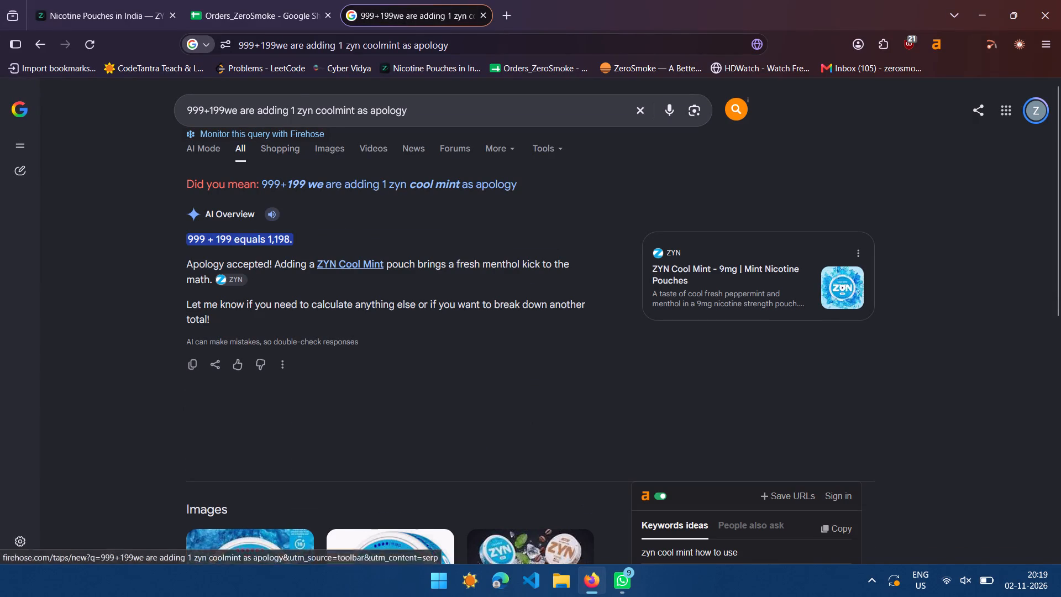
# Remove 999+199 from the Google query and search for "we are adding 1 zyn coolmint as apology".
pyautogui.moveTo(222, 108); pyautogui.dragTo(127, 116)
pyautogui.press('BackSpace')
pyautogui.press('Return')
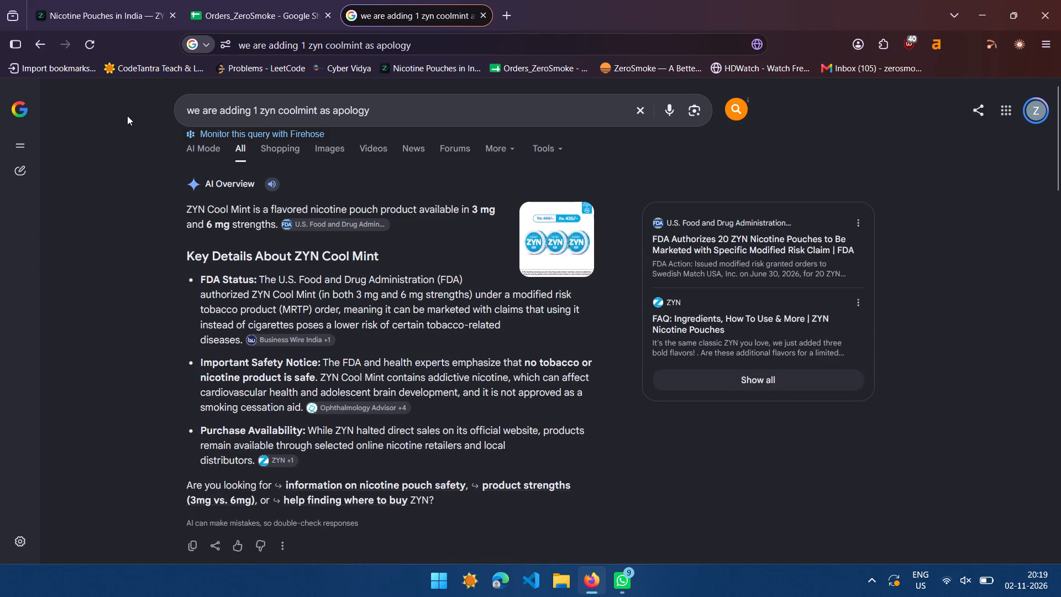
# Return to the admin Orders page's Google Sheets export dialog for the ZYN Cool Mint 6mg order.
pyautogui.click(90, 0)
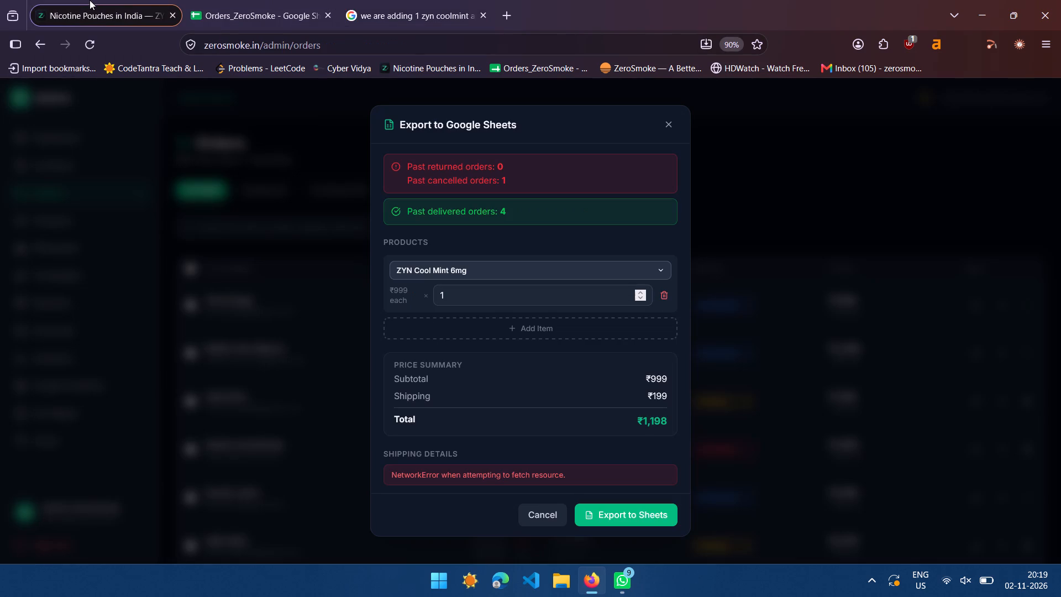
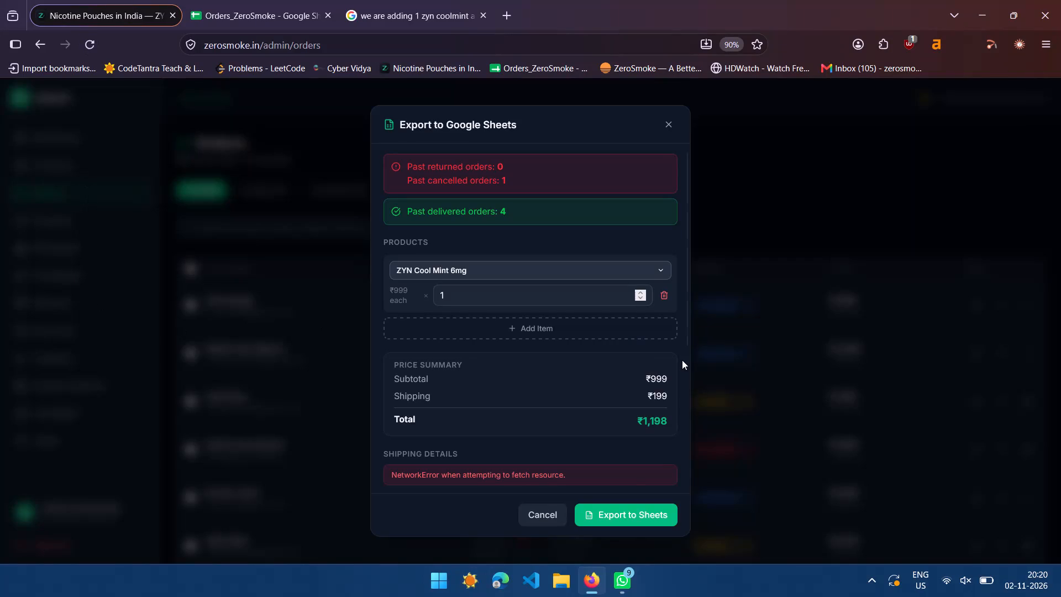
# Retry exporting the single ZYN Cool Mint 6mg order to Google Sheets.
pyautogui.click(637, 521)
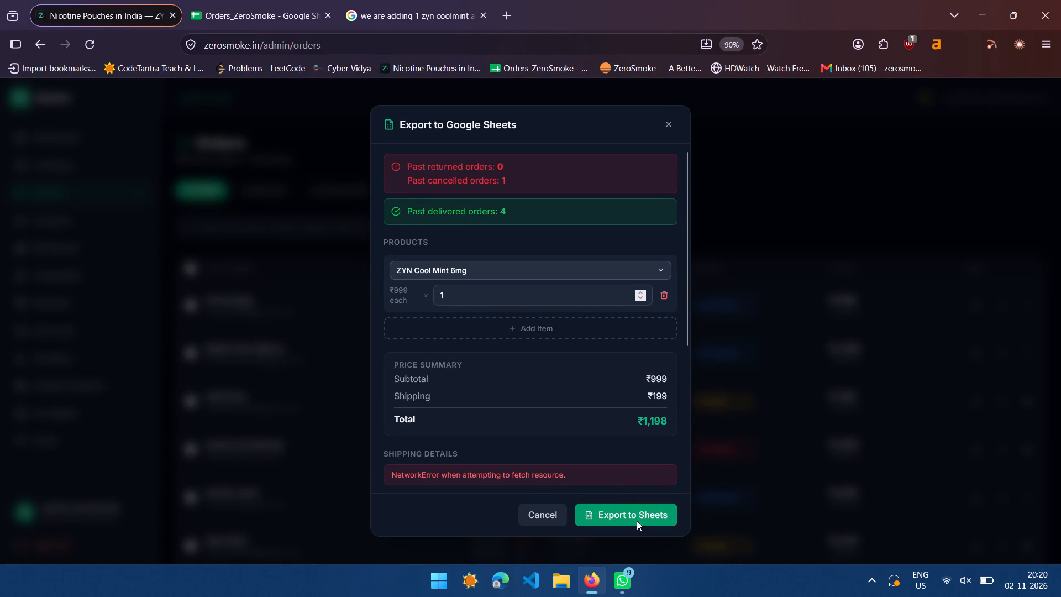
# In the Orders_ZeroSmoke sheet, set row 603's Mode of Payment to Porter and tick its Inv manage checkbox.
pyautogui.click(286, 0)
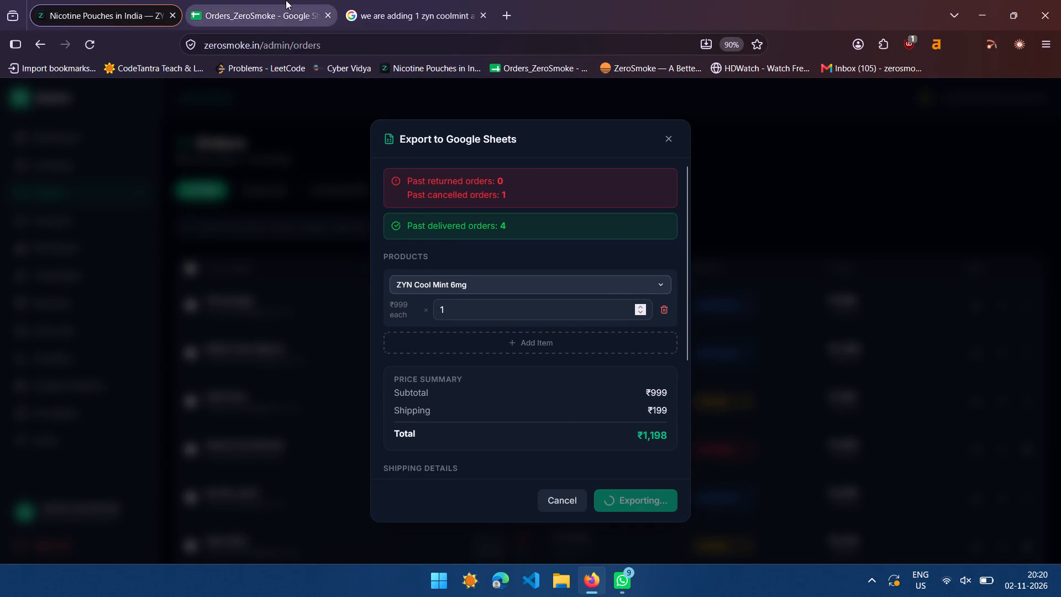
pyautogui.click(855, 441)
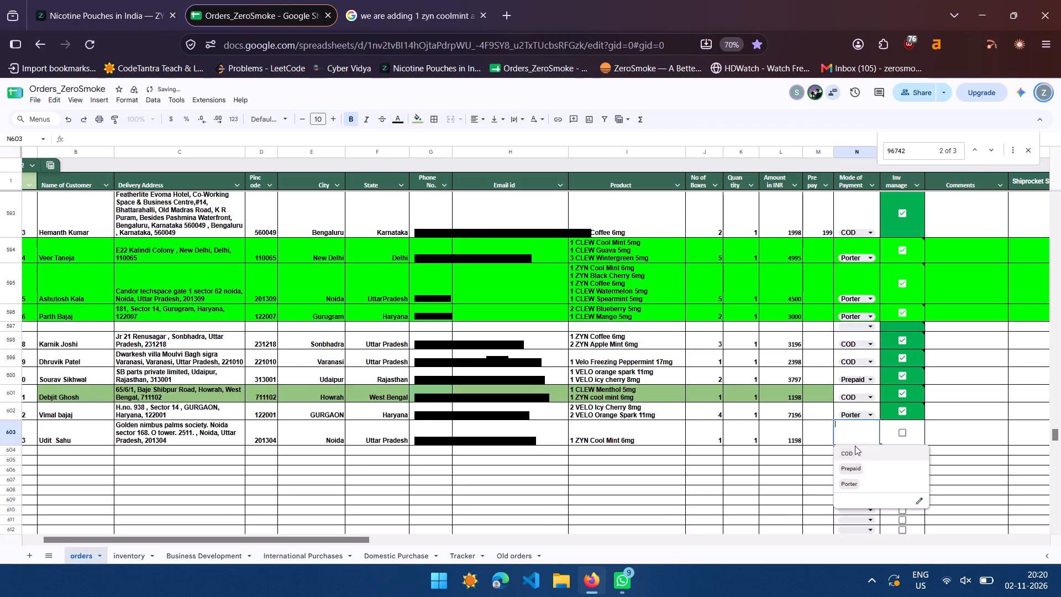
pyautogui.click(864, 486)
pyautogui.click(902, 434)
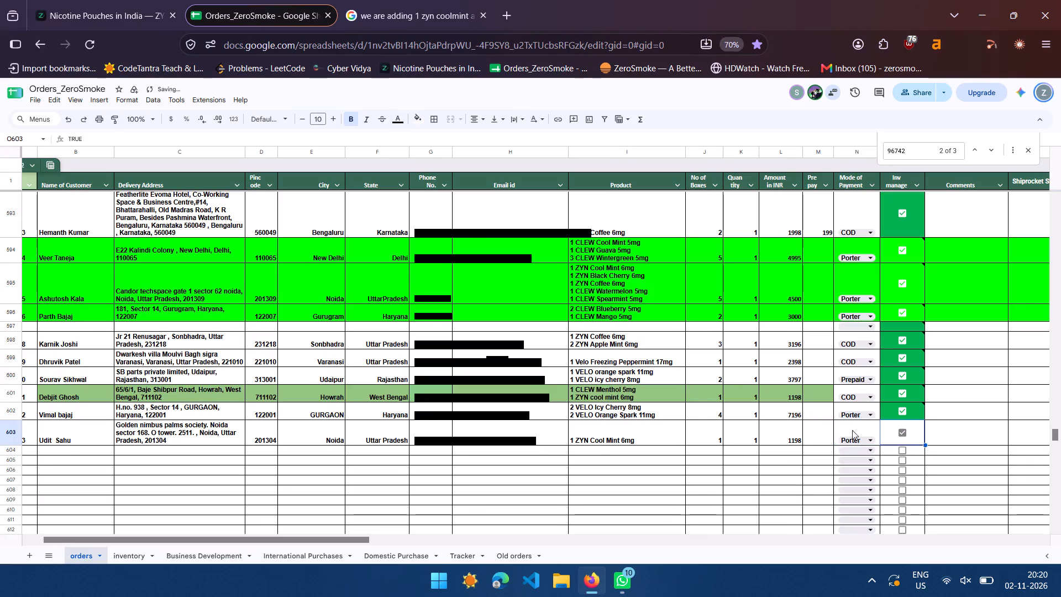
# Set the Amount in INR of row 603 to 999.
pyautogui.click(787, 433)
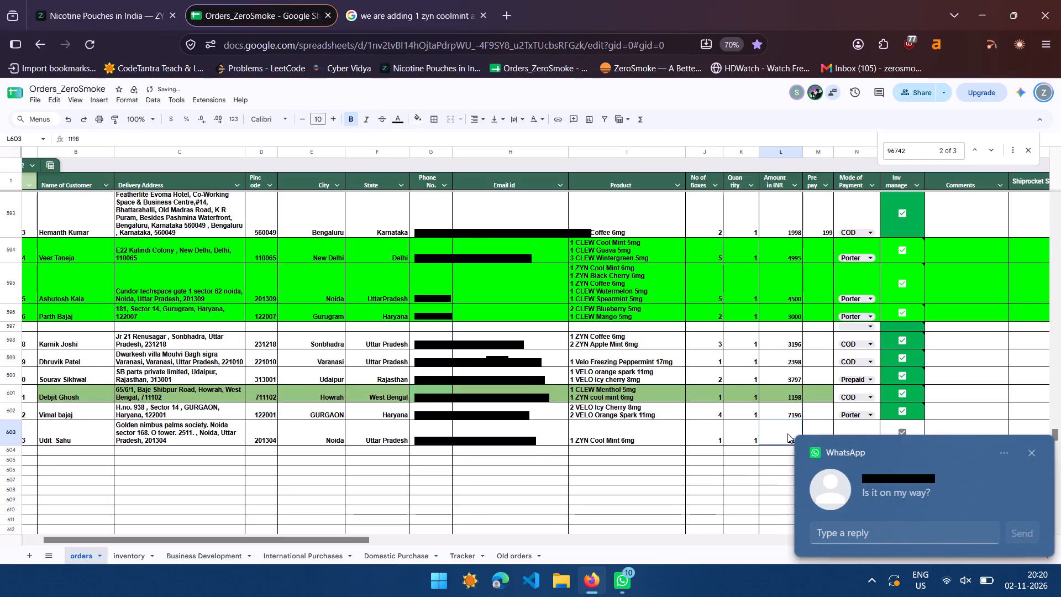
pyautogui.press('BackSpace')
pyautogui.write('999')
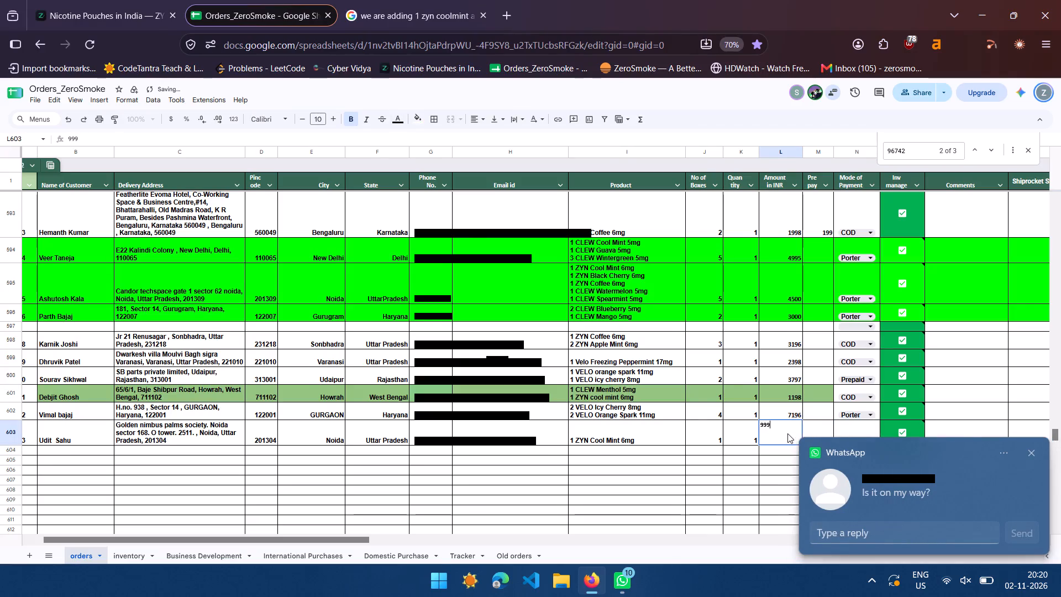
pyautogui.click(765, 484)
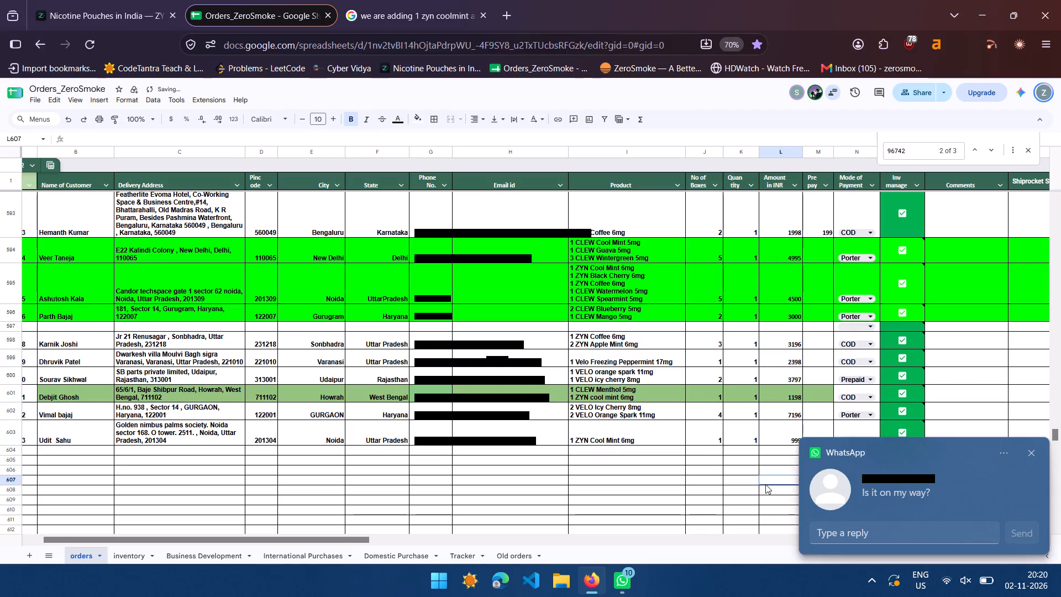
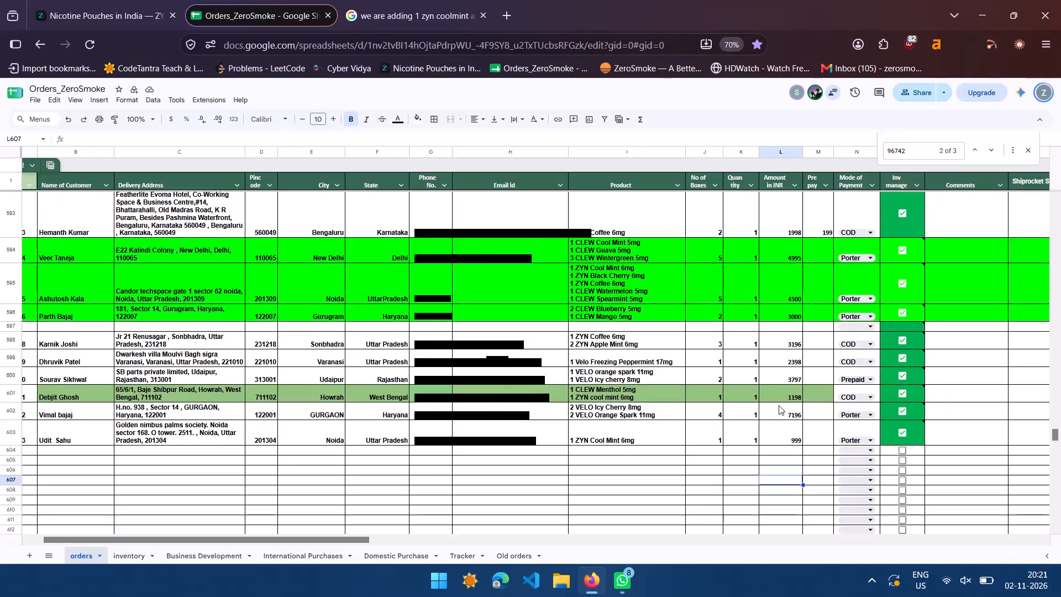
# Reset the fill colour of order 1021's row in the orders sheet, from Name of Customer through Prepay.
pyautogui.moveTo(810, 399); pyautogui.dragTo(105, 425)
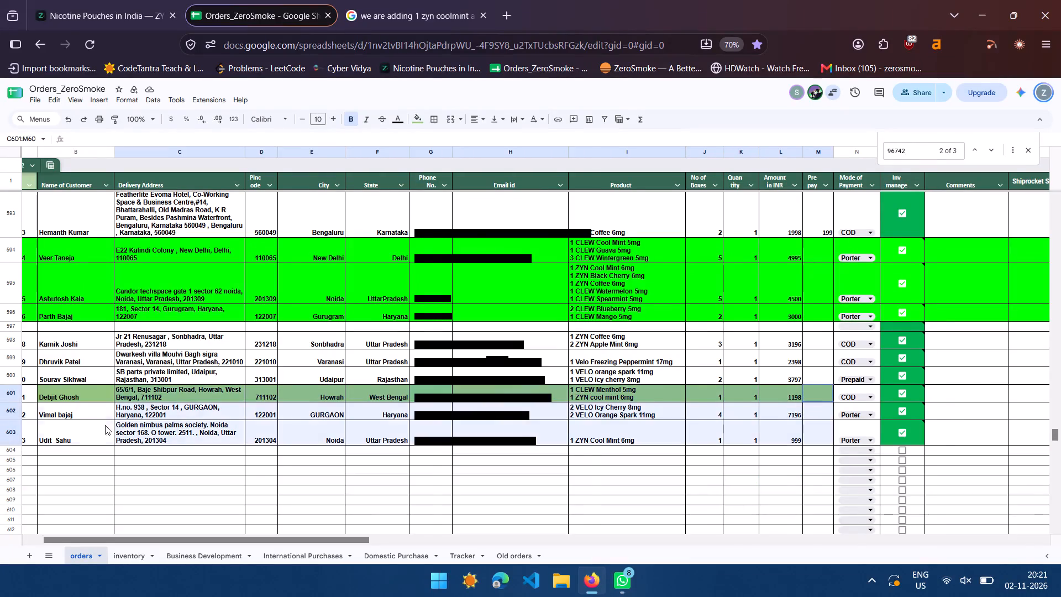
pyautogui.moveTo(105, 425); pyautogui.dragTo(99, 392)
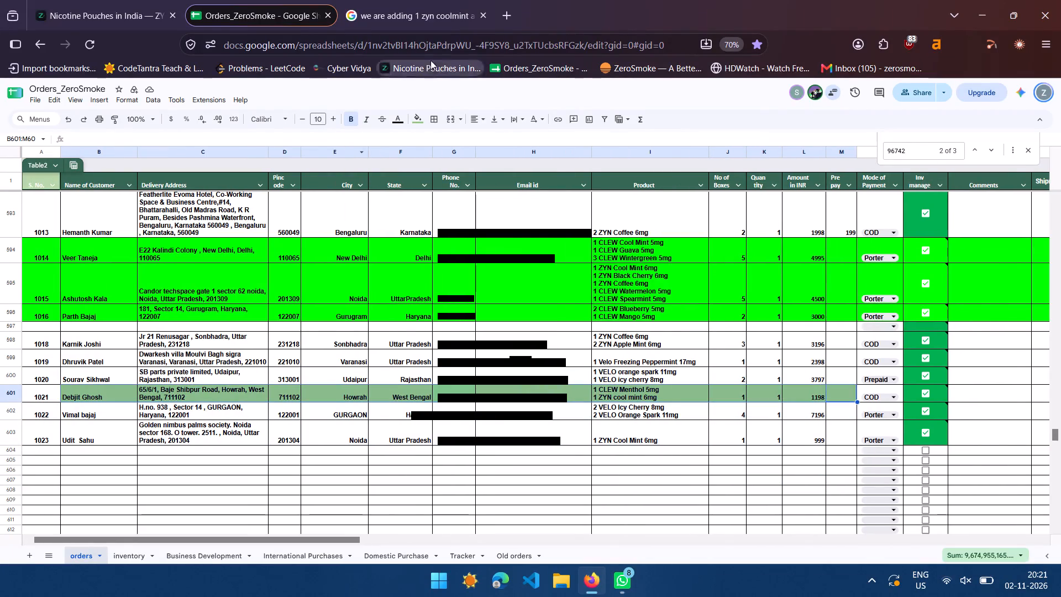
pyautogui.click(418, 128)
pyautogui.click(414, 115)
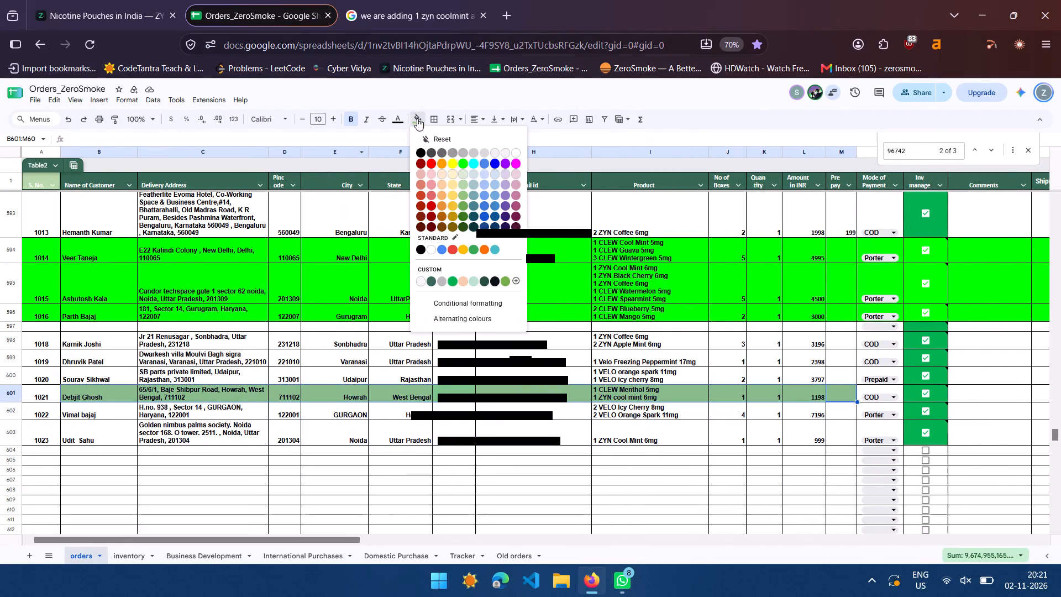
pyautogui.click(447, 144)
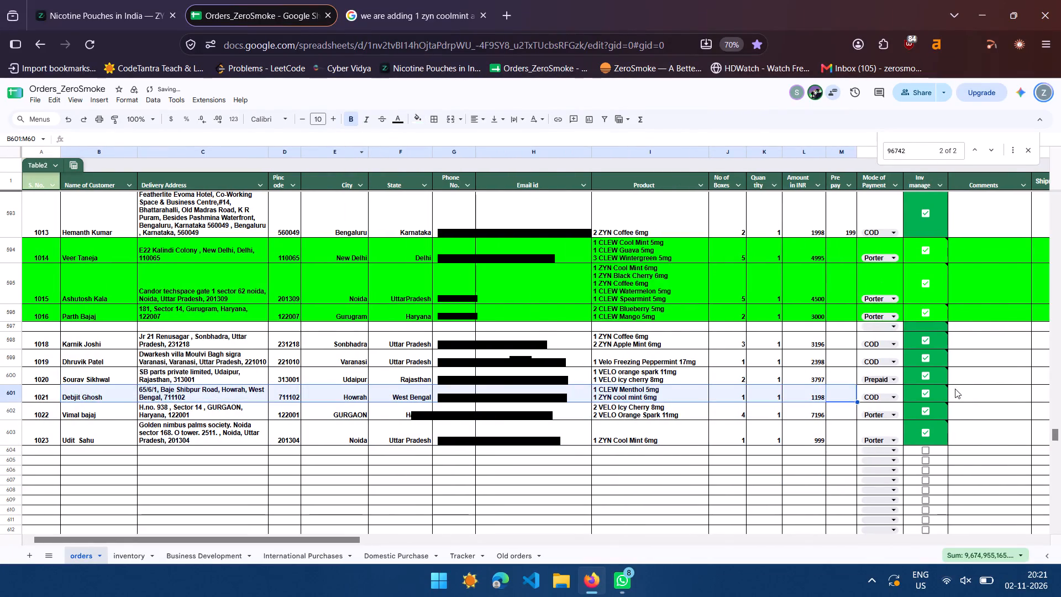
# Enter "isko open box pahuncha hai" in the Comments cell of order 1021.
pyautogui.click(955, 391)
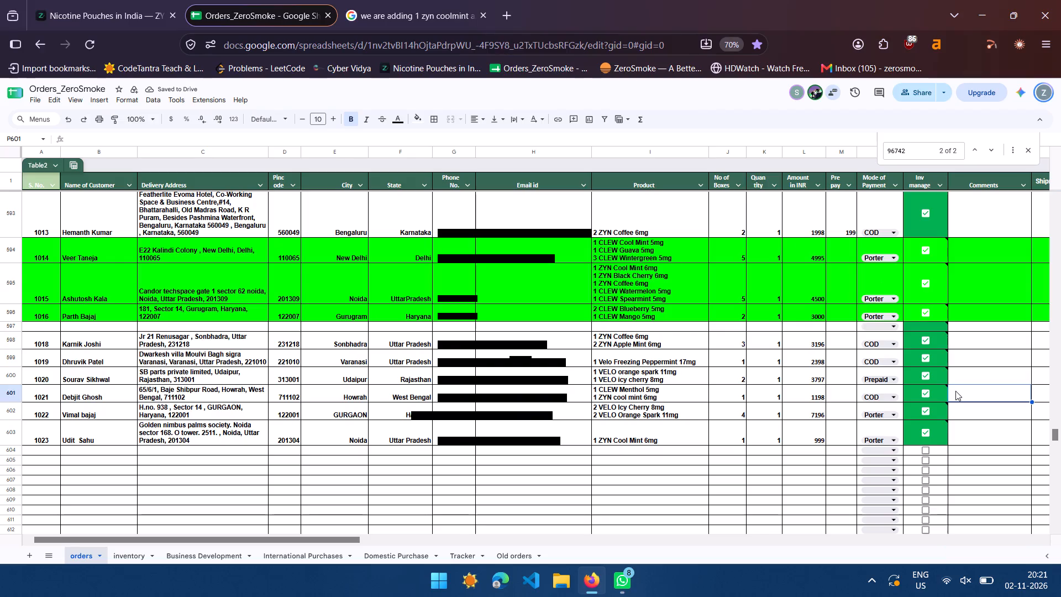
pyautogui.doubleClick(955, 391)
pyautogui.write('iska')
pyautogui.press('space')
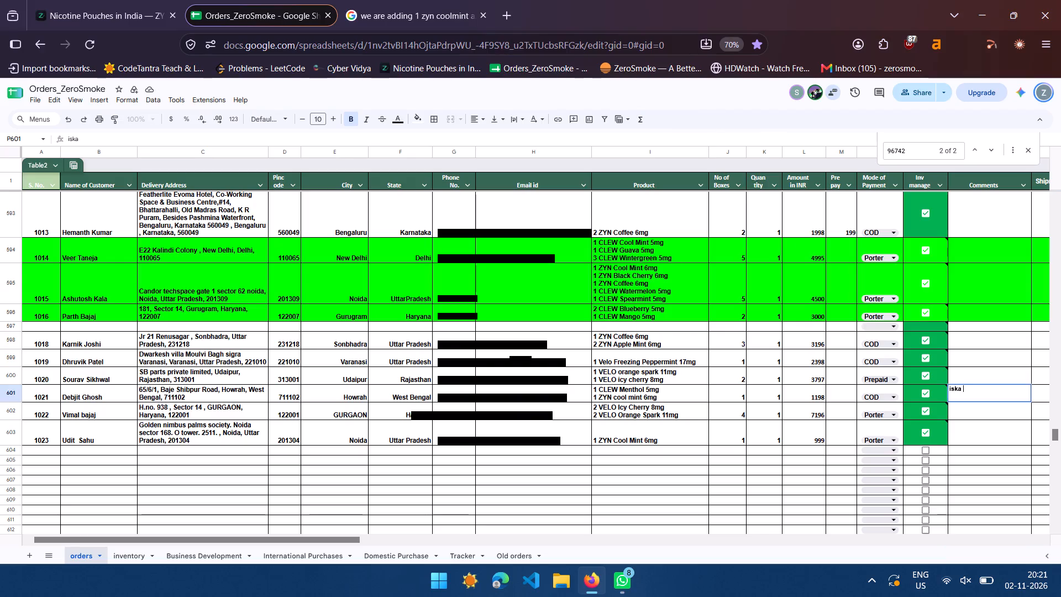
pyautogui.write('open box')
pyautogui.press('BackSpace')
pyautogui.press('BackSpace')
pyautogui.press('BackSpace')
pyautogui.press('BackSpace')
pyautogui.press('BackSpace')
pyautogui.press('BackSpace')
pyautogui.press('BackSpace')
pyautogui.press('BackSpace')
pyautogui.press('BackSpace')
pyautogui.press('BackSpace')
pyautogui.press('BackSpace')
pyautogui.press('BackSpace')
pyautogui.press('BackSpace')
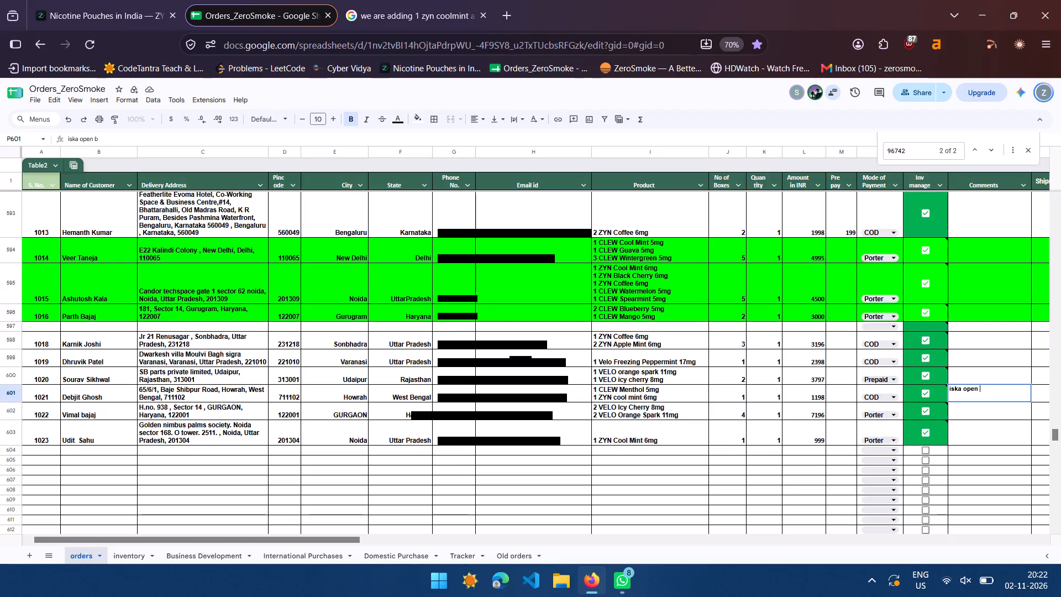
pyautogui.write('isko')
pyautogui.press('space')
pyautogui.press('BackSpace')
pyautogui.press('space')
pyautogui.write('open bo')
pyautogui.press('BackSpace')
pyautogui.write('ox pa')
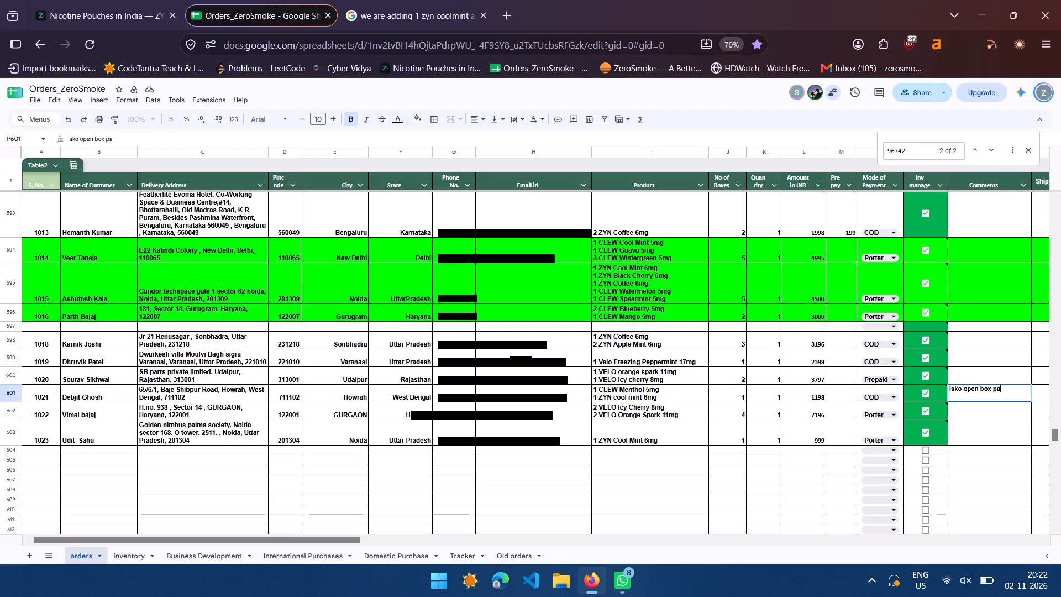
pyautogui.write('huncha hai')
pyautogui.press('Return')
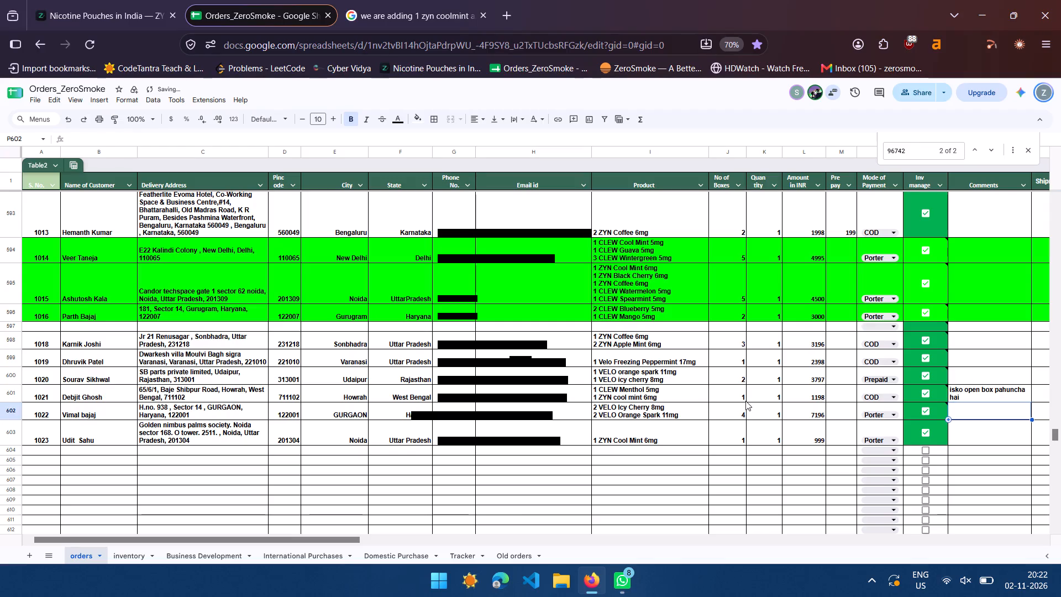
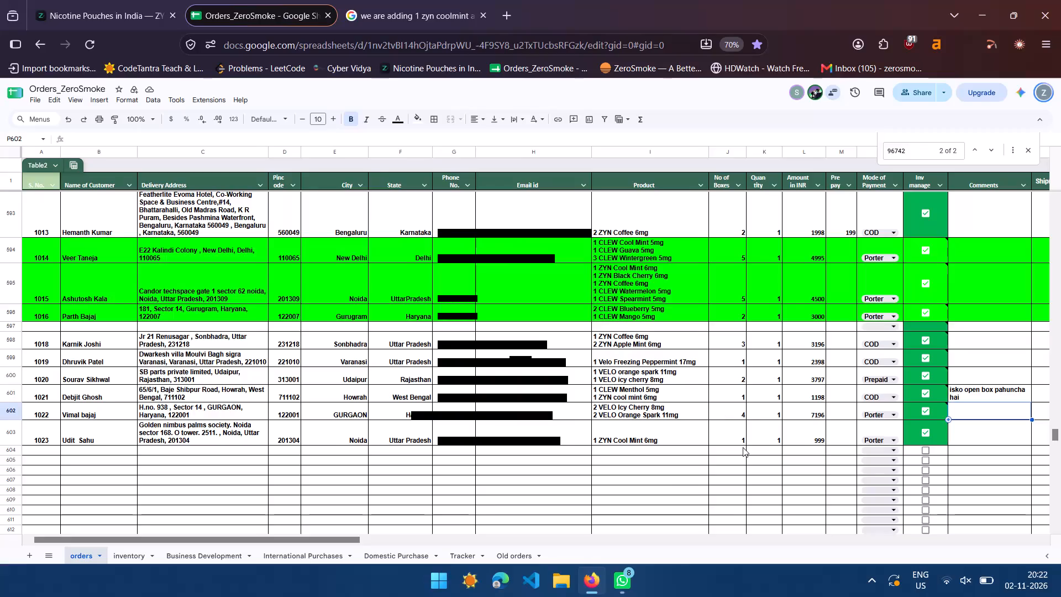
# Review the recent order rows, checking order 1021's customer details, products and comment.
pyautogui.hscroll(-3, 743, 447)
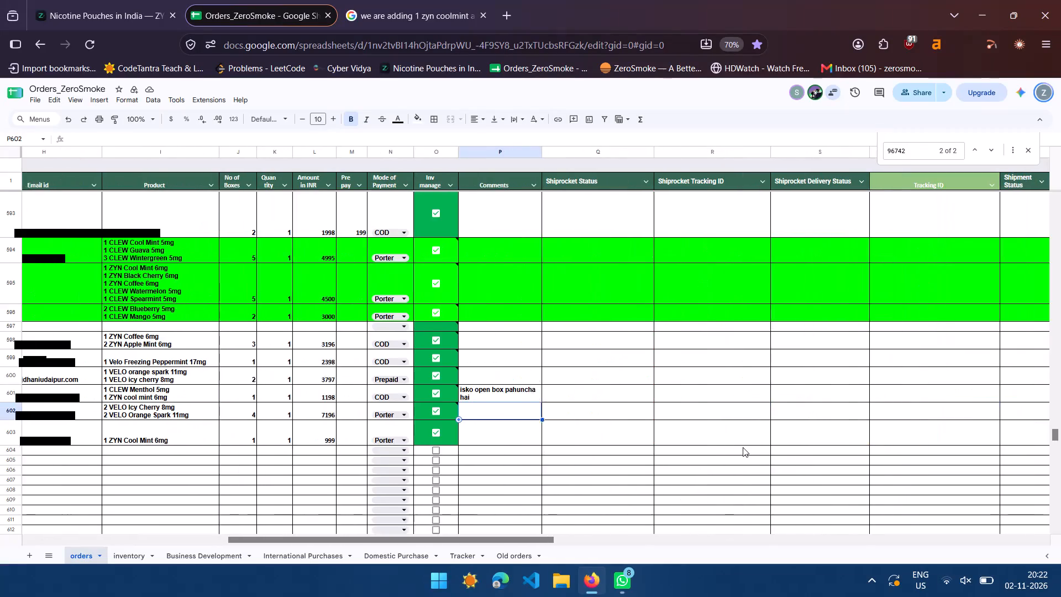
pyautogui.hscroll(-2, 743, 447)
pyautogui.hscroll(4, 743, 447)
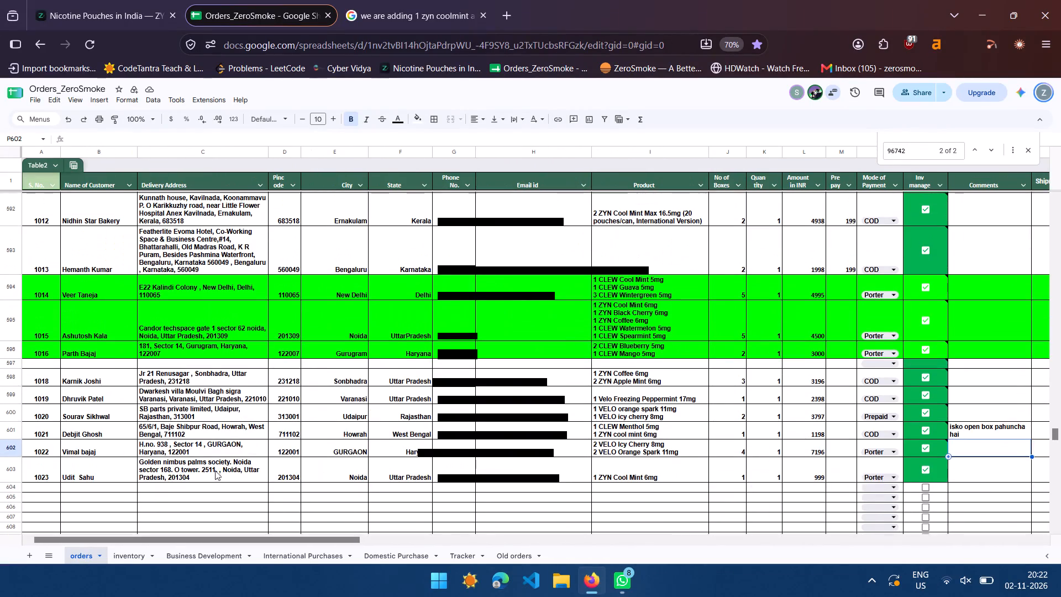
pyautogui.click(102, 433)
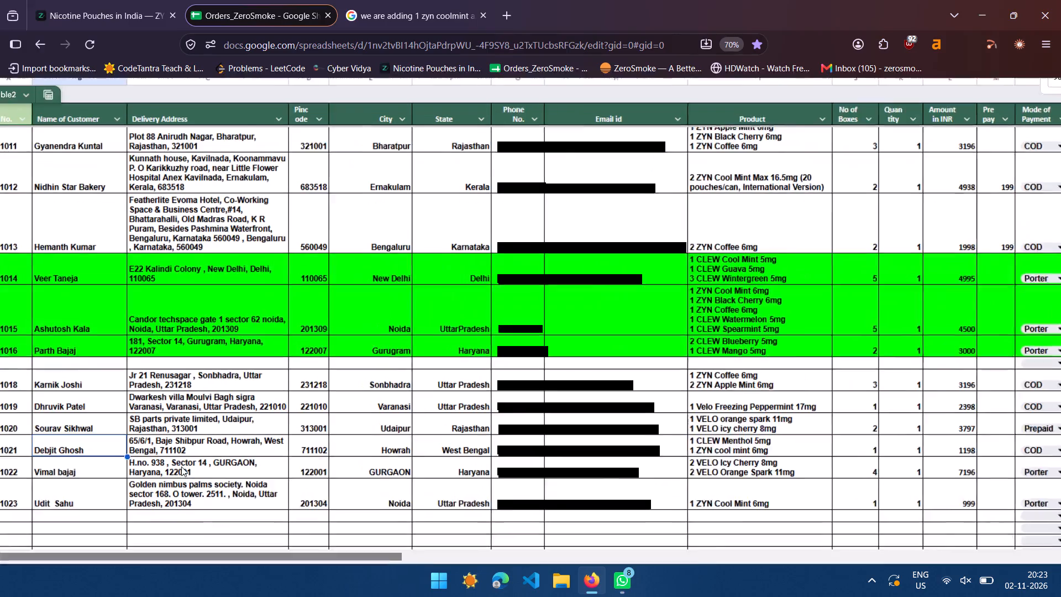
pyautogui.hscroll(-7, 181, 467)
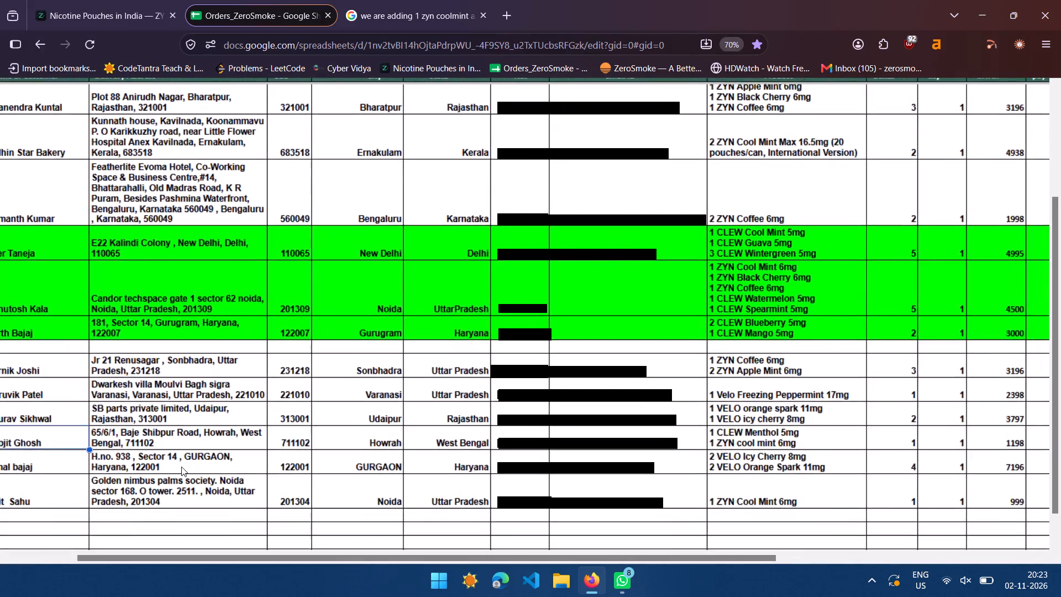
pyautogui.hscroll(-3, 181, 467)
pyautogui.hscroll(4, 181, 467)
pyautogui.scroll(-1, 181, 467)
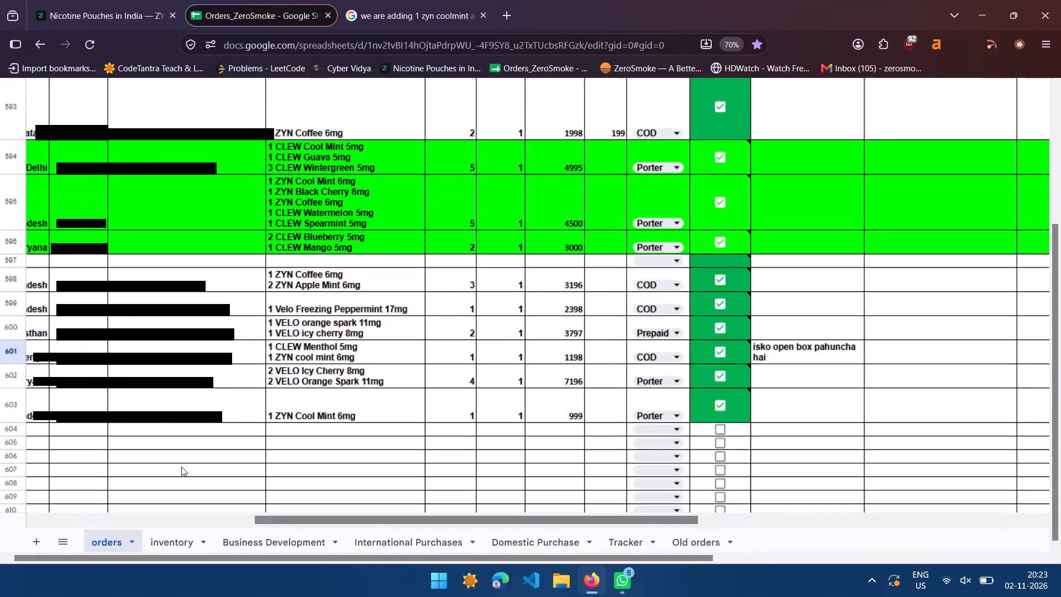
pyautogui.hscroll(-3, 181, 467)
pyautogui.hscroll(2, 181, 467)
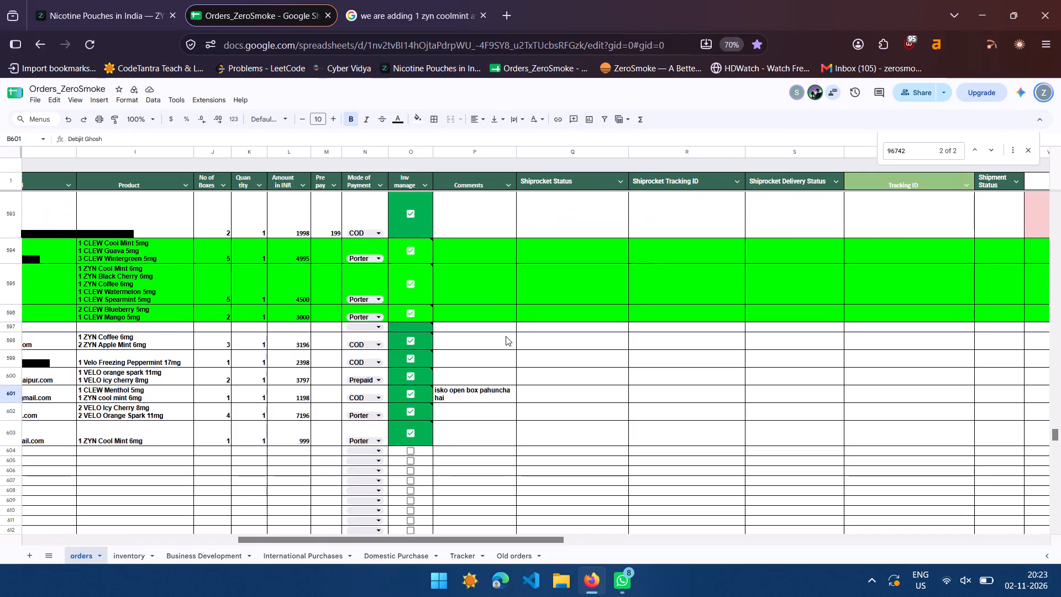
pyautogui.click(482, 400)
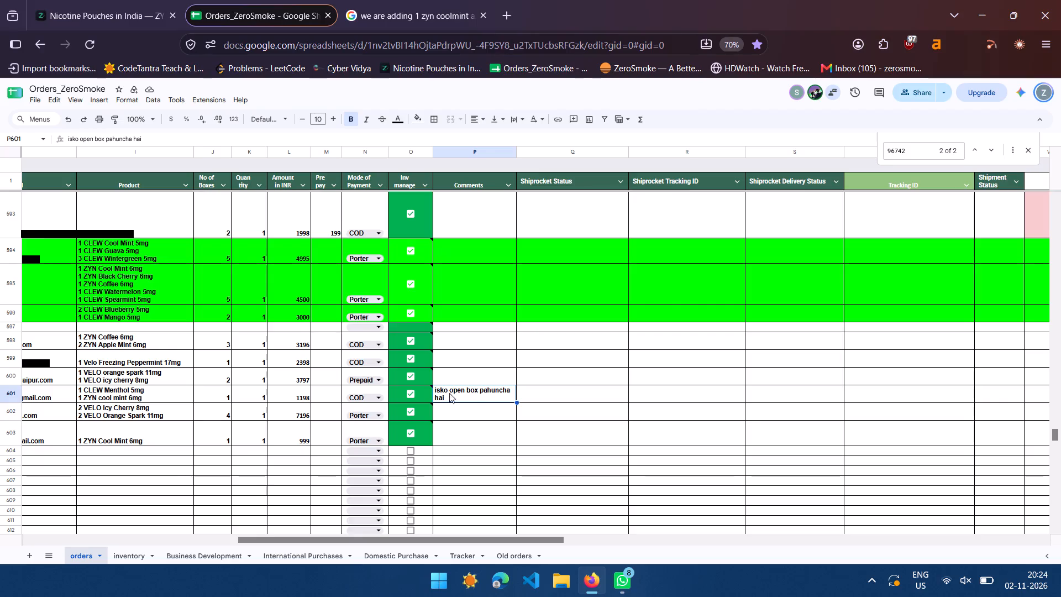
# Add "1 ZYN black cherry 6mg" as a third line in the Product cell of order 1021.
pyautogui.doubleClick(167, 391)
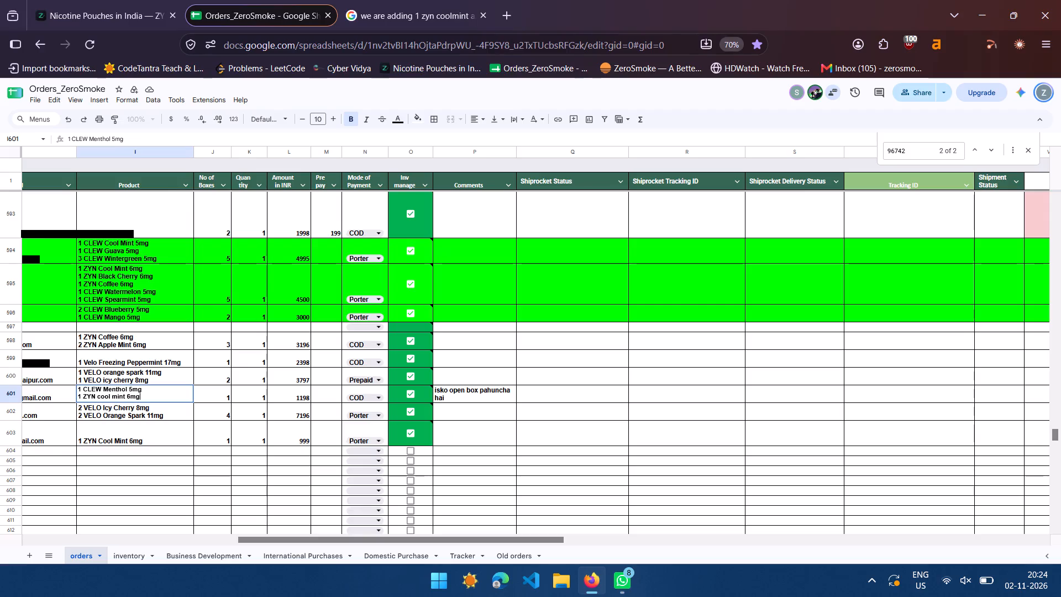
pyautogui.hotkey('ctrl', 'Return')
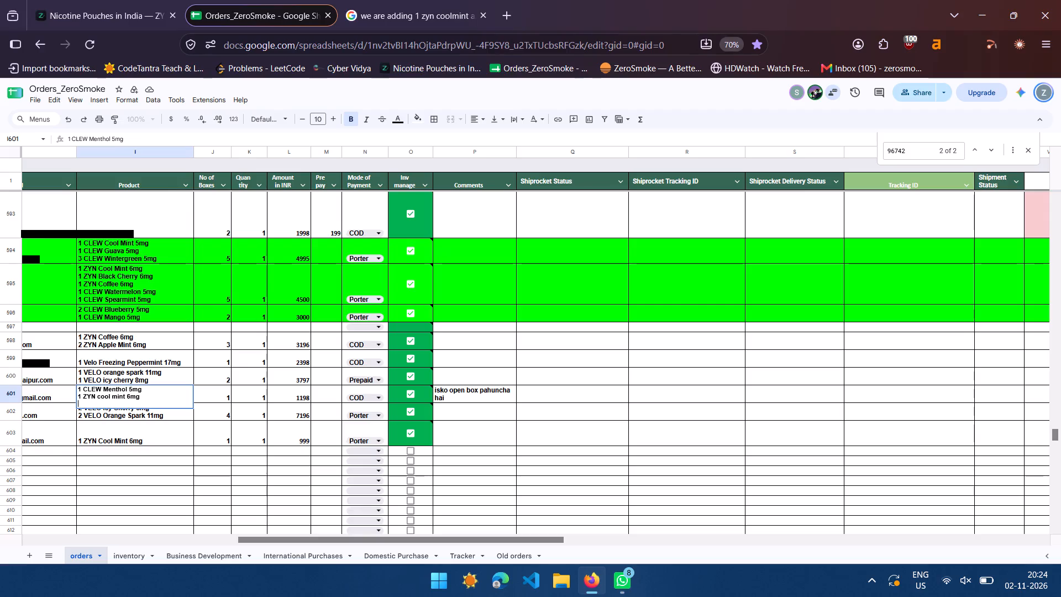
pyautogui.write('1')
pyautogui.press('space')
pyautogui.write('ZYN')
pyautogui.press('space')
pyautogui.write('ba')
pyautogui.press('BackSpace')
pyautogui.write('lack cherry')
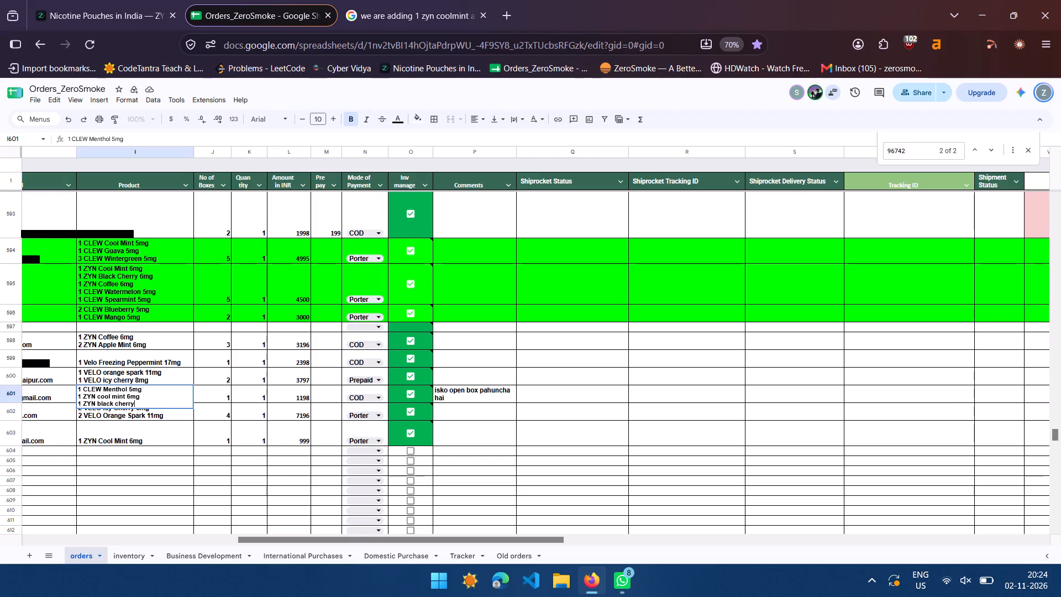
pyautogui.press('BackSpace')
pyautogui.press('BackSpace')
pyautogui.press('BackSpace')
pyautogui.press('BackSpace')
pyautogui.press('BackSpace')
pyautogui.press('BackSpace')
pyautogui.press('BackSpace')
pyautogui.press('BackSpace')
pyautogui.press('BackSpace')
pyautogui.press('BackSpace')
pyautogui.press('BackSpace')
pyautogui.press('BackSpace')
pyautogui.press('BackSpace')
pyautogui.press('space')
pyautogui.write('black')
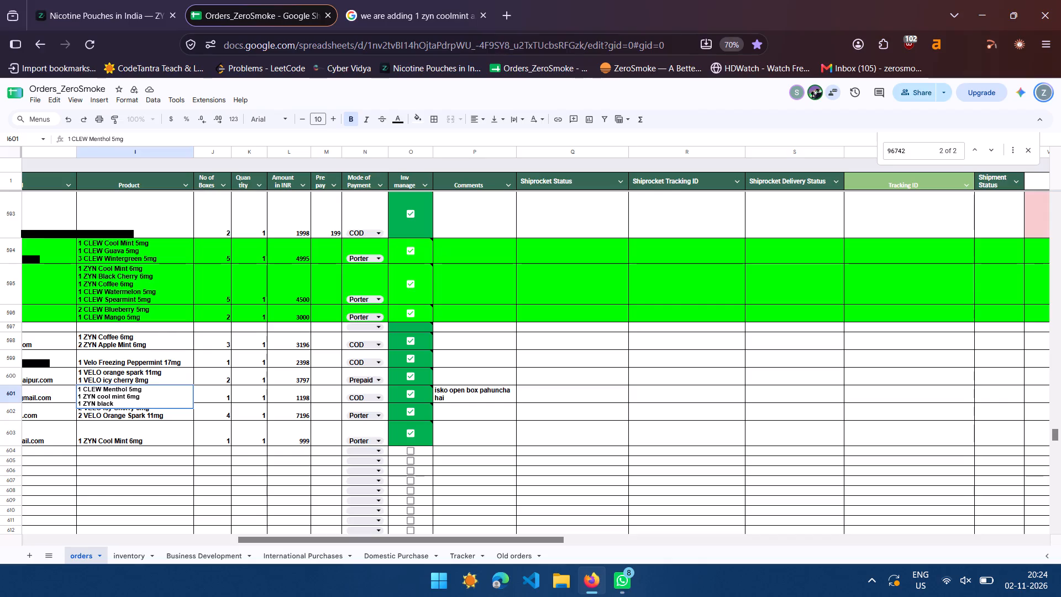
pyautogui.press('space')
pyautogui.write('cherr')
pyautogui.press('y')
pyautogui.press('space')
pyautogui.write('6')
pyautogui.write('gm')
pyautogui.press('BackSpace')
pyautogui.press('BackSpace')
pyautogui.write('mg')
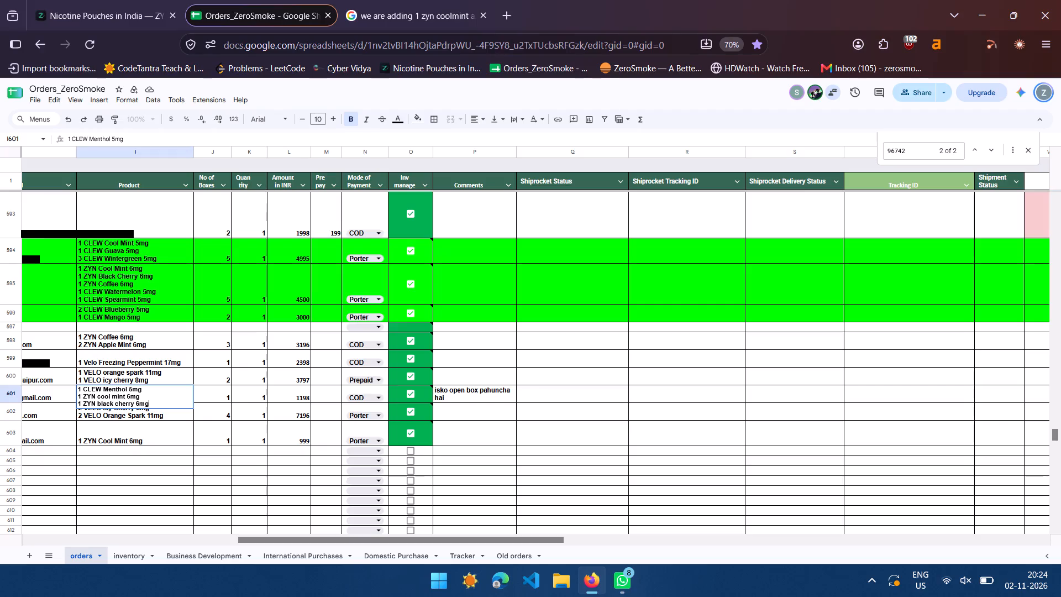
pyautogui.hscroll(9, 167, 391)
pyautogui.click(197, 468)
pyautogui.hscroll(3, 197, 468)
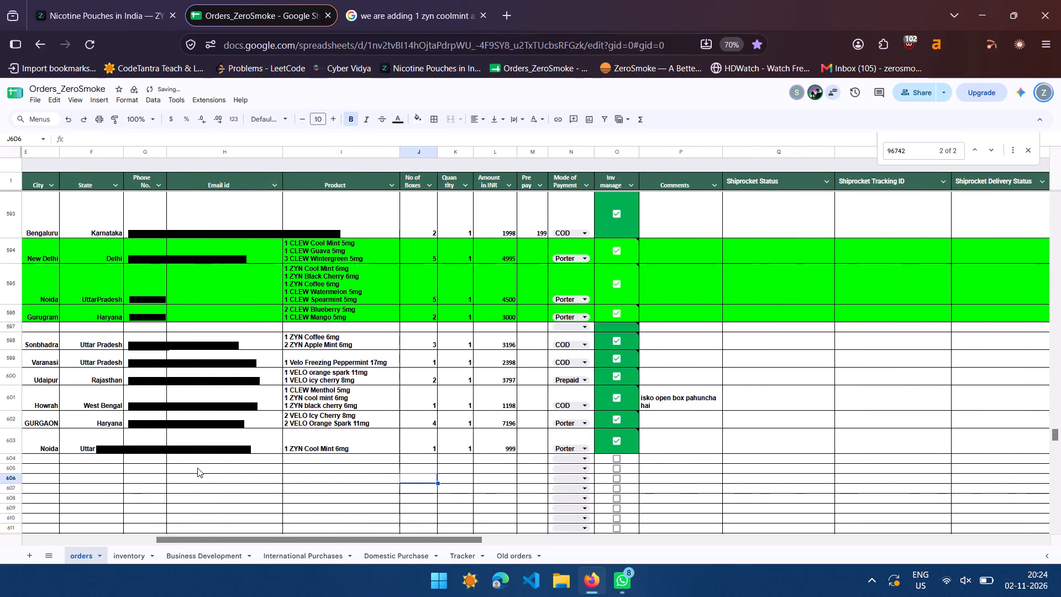
pyautogui.hscroll(3, 197, 468)
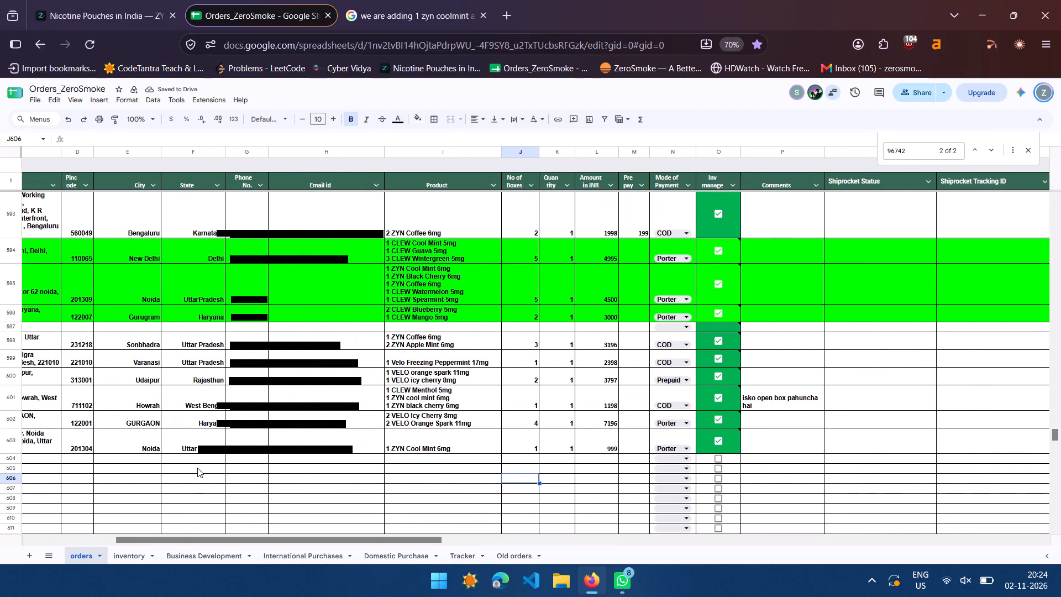
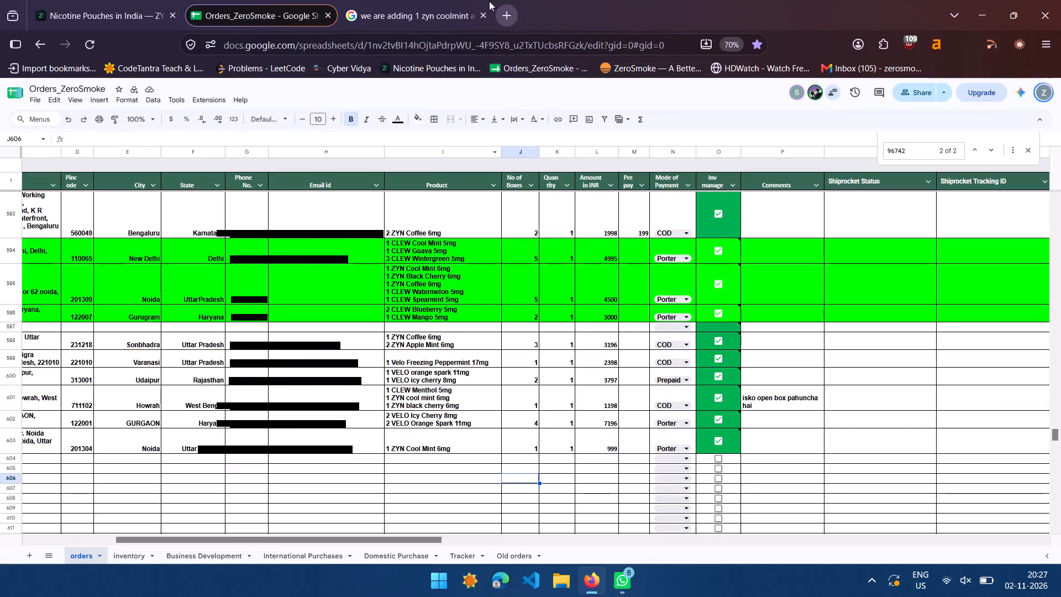
# Open a blank browser tab and look up the WhatsApp application in the system search to switch to it.
pyautogui.click(504, 16)
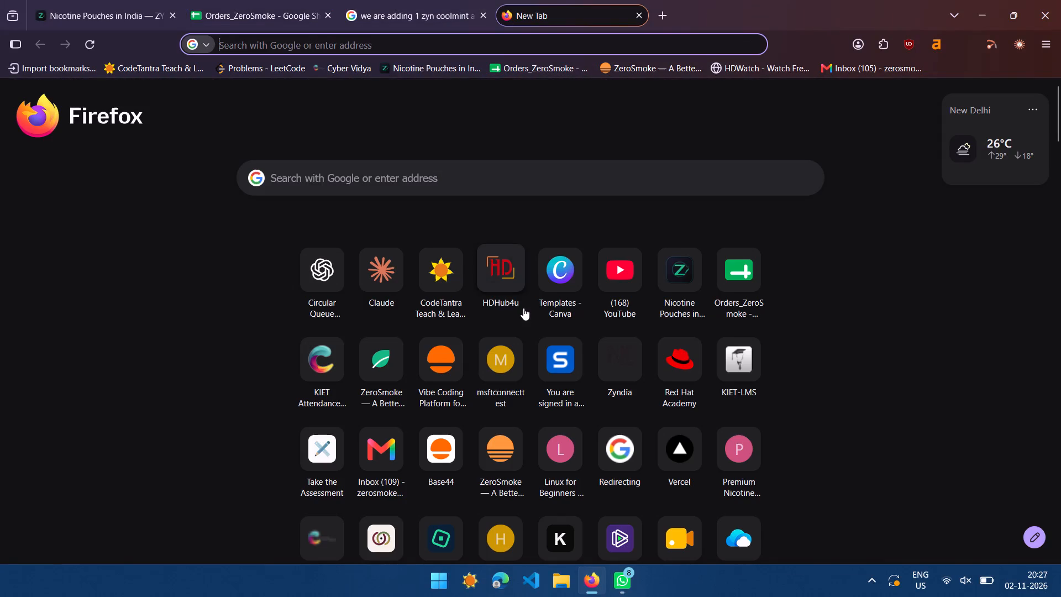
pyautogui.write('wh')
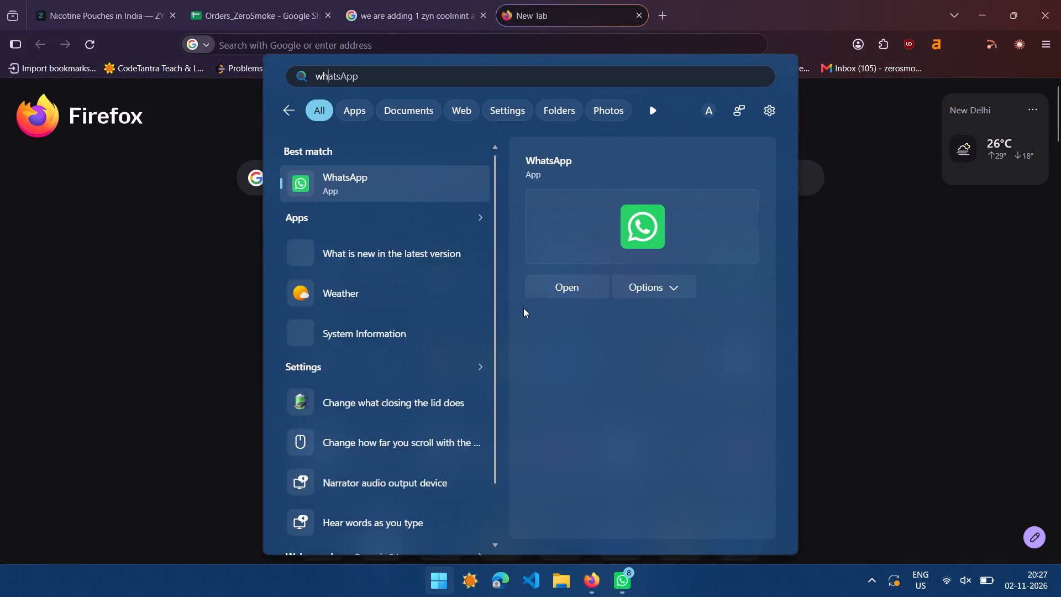
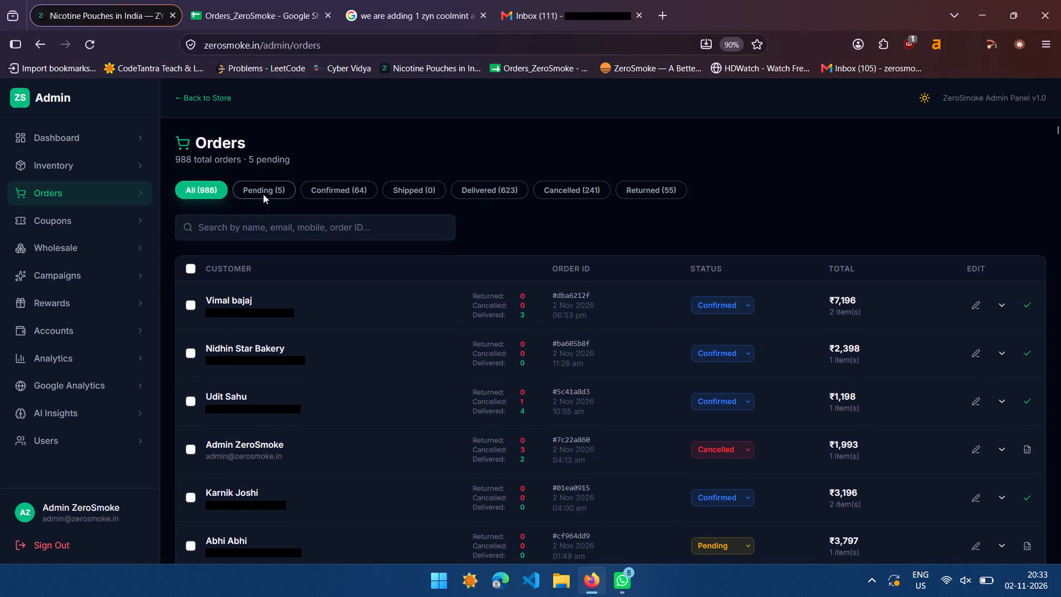
# Filter the ZeroSmoke admin orders list to show only pending orders.
pyautogui.click(263, 194)
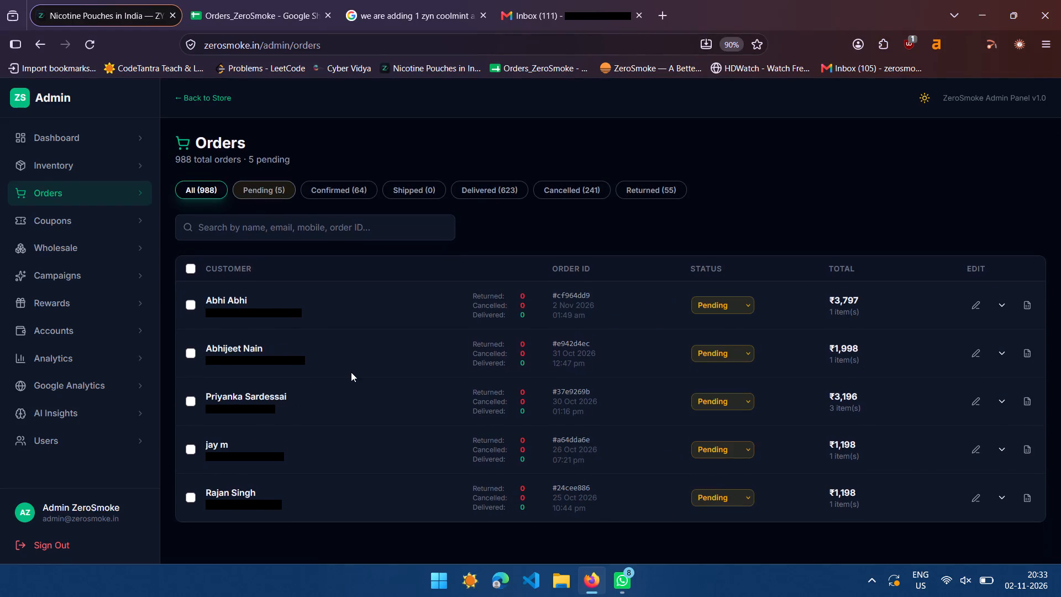
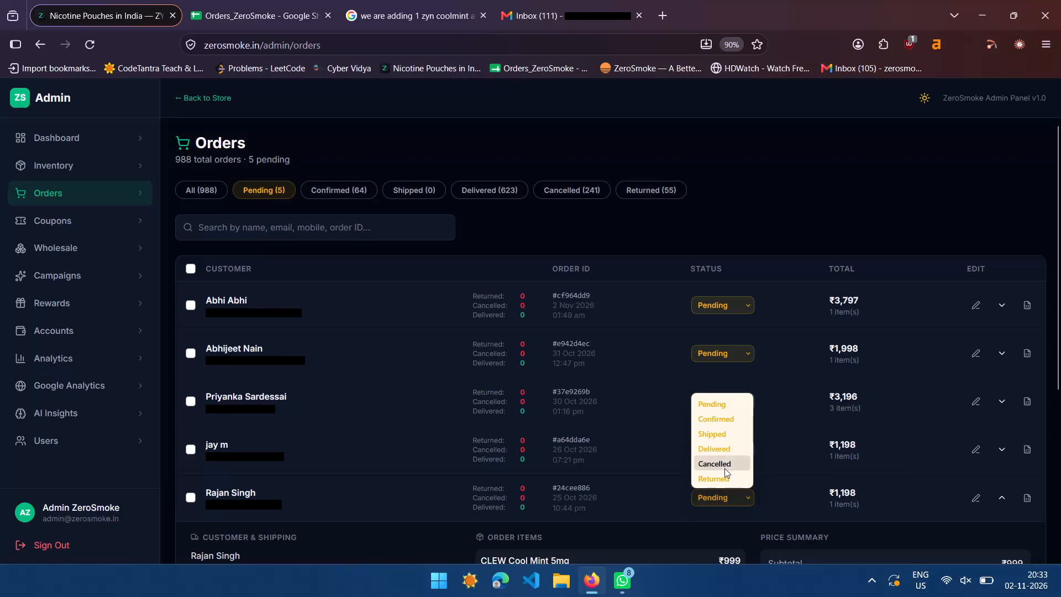
pyautogui.click(746, 456)
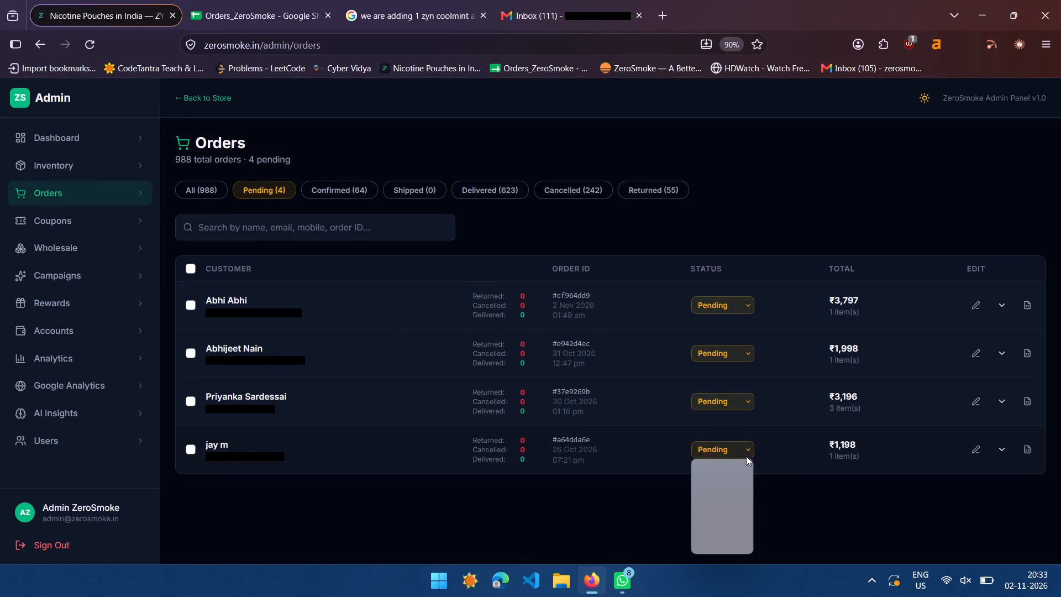
pyautogui.click(729, 526)
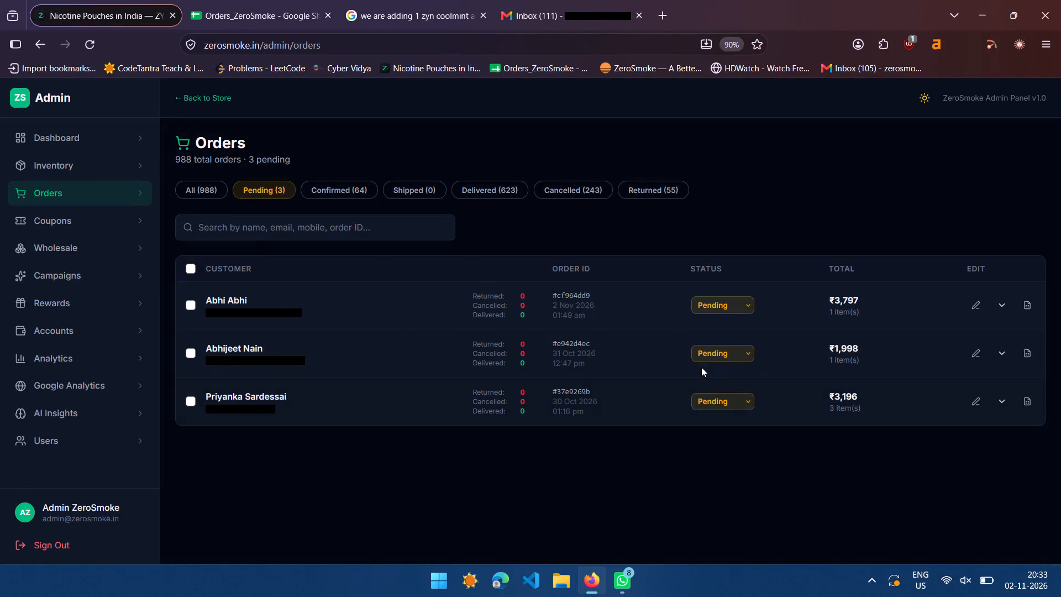
pyautogui.click(732, 397)
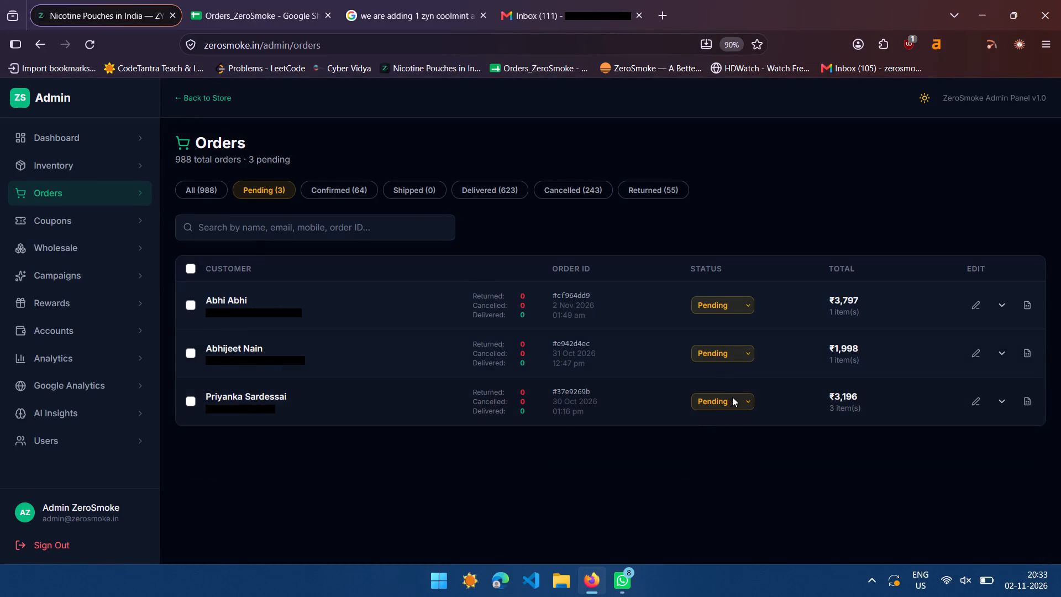
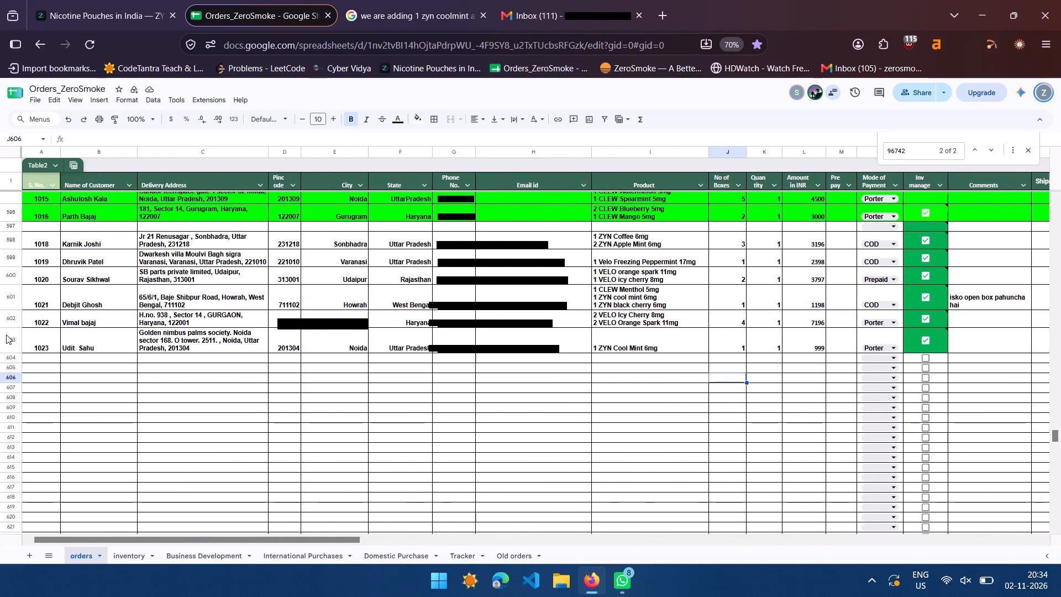
# Select the entire rows of orders 1022 and 1023 in the orders sheet and open the fill colour palette for them.
pyautogui.keyDown('shift'); pyautogui.click(6, 334); pyautogui.keyUp('shift')
pyautogui.click(48, 416)
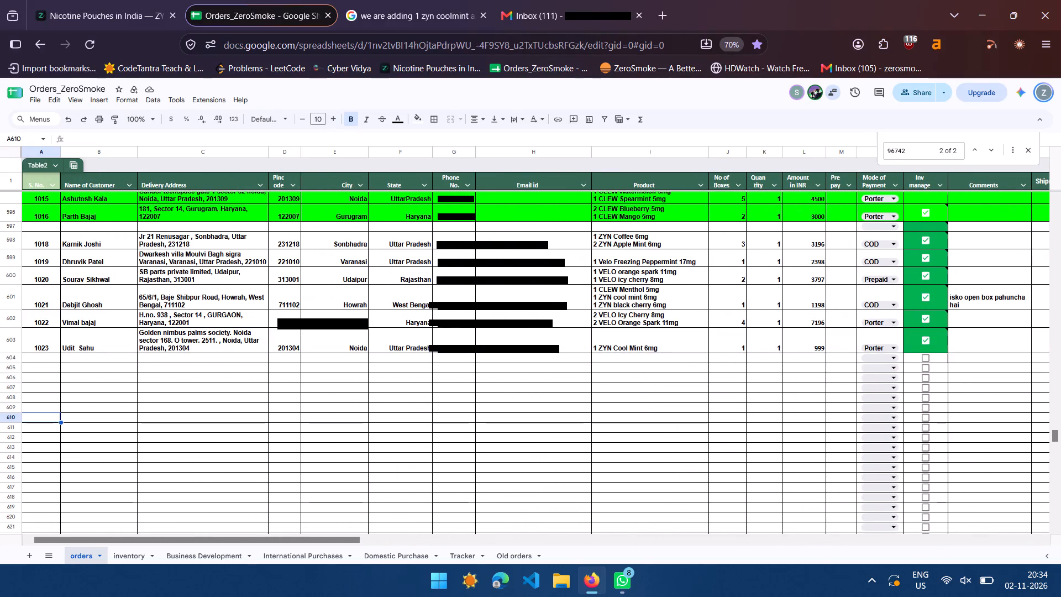
pyautogui.click(6, 338)
pyautogui.keyDown('shift'); pyautogui.click(21, 316); pyautogui.keyUp('shift')
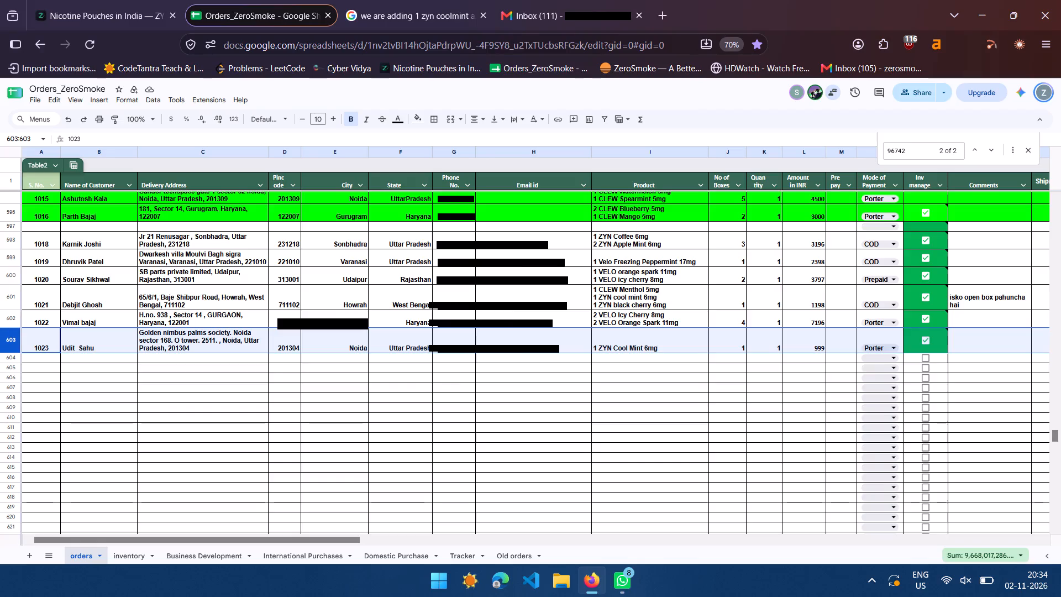
pyautogui.keyDown('shift'); pyautogui.click(14, 317); pyautogui.keyUp('shift')
pyautogui.click(417, 112)
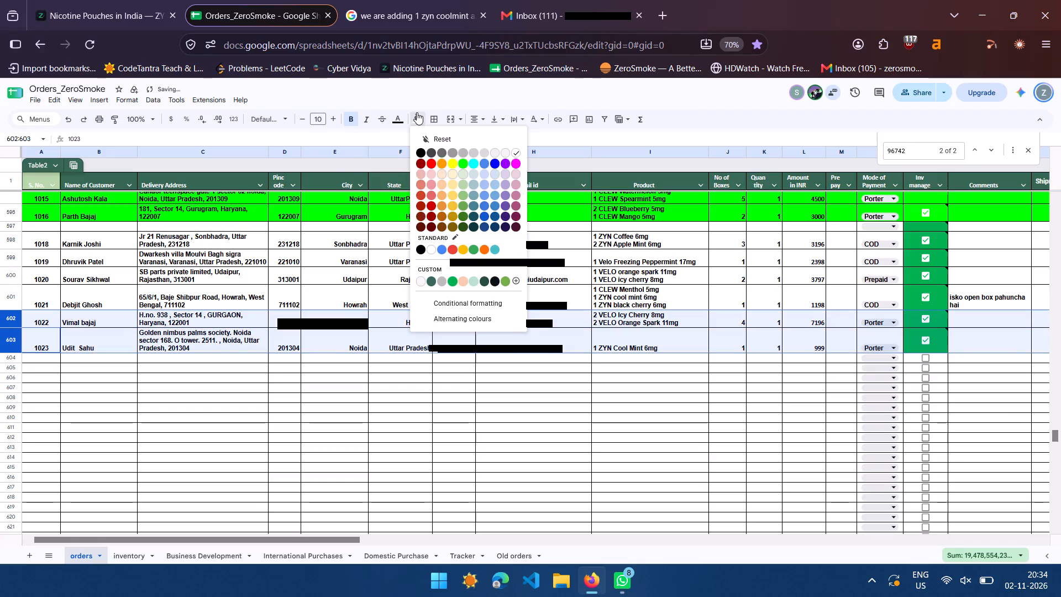
# Fill the rows of orders 1022 and 1023 with bright green, matching the other Porter orders.
pyautogui.click(464, 161)
pyautogui.click(554, 422)
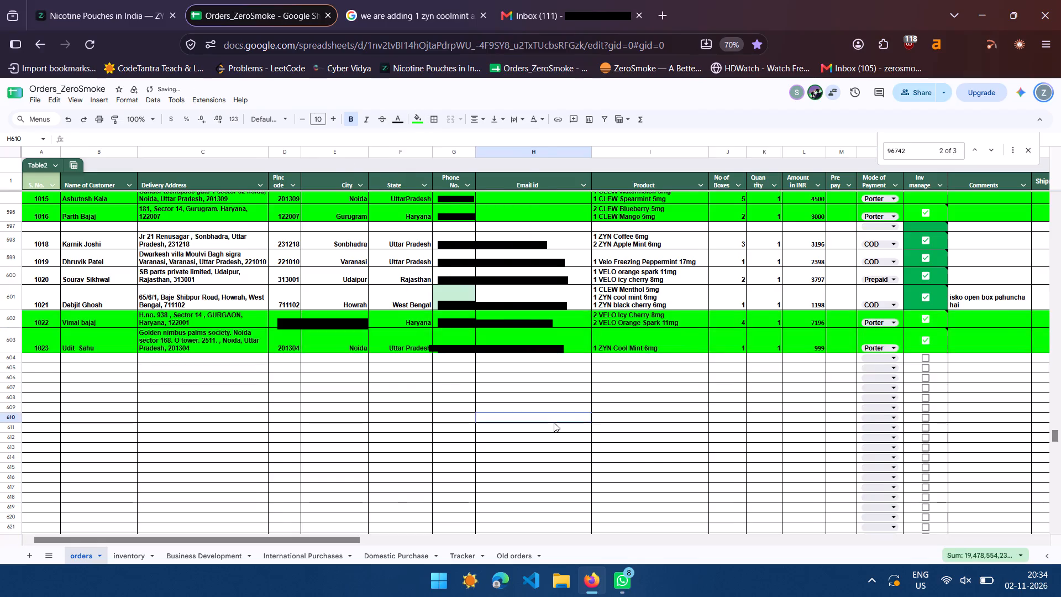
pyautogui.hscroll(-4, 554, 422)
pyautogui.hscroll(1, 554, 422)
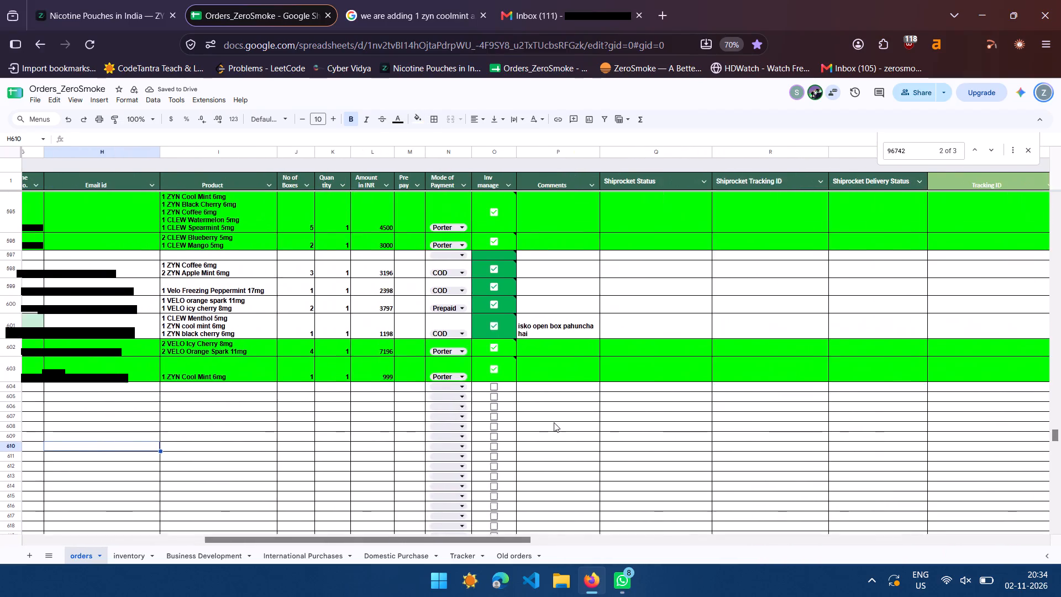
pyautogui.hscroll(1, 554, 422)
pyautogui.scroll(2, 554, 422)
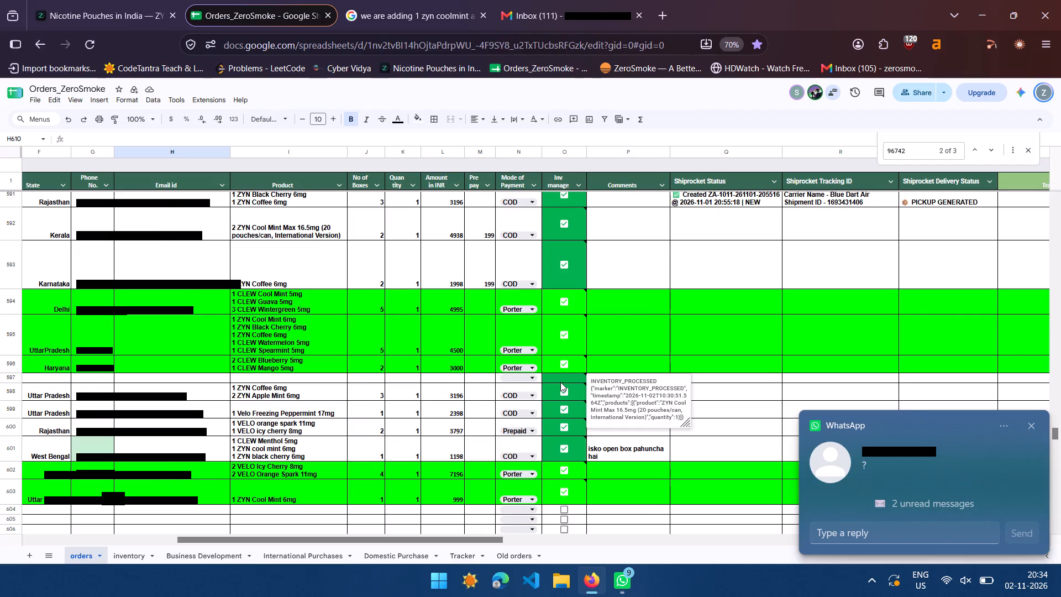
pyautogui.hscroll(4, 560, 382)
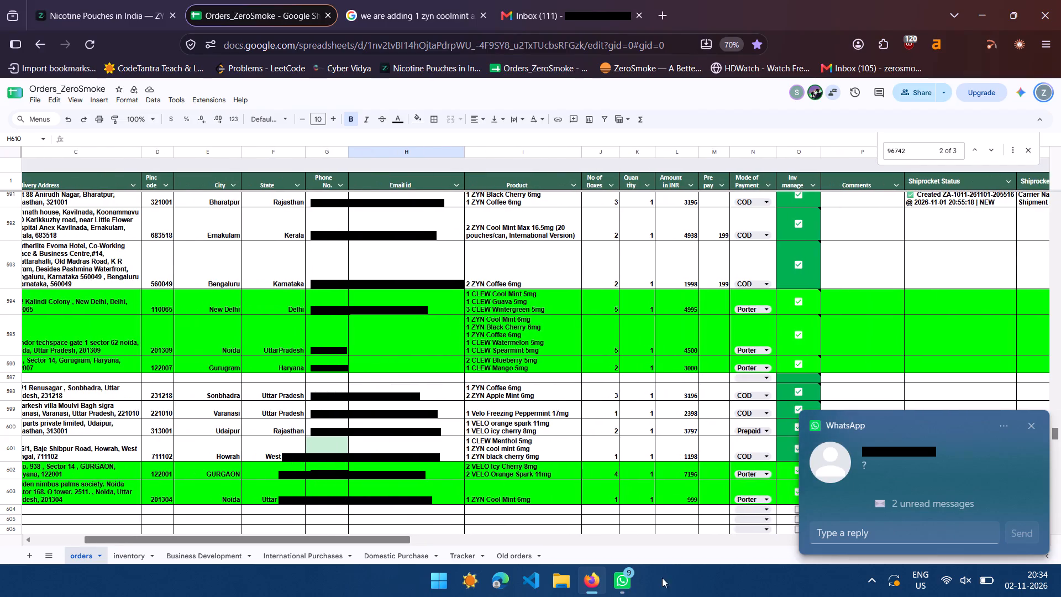
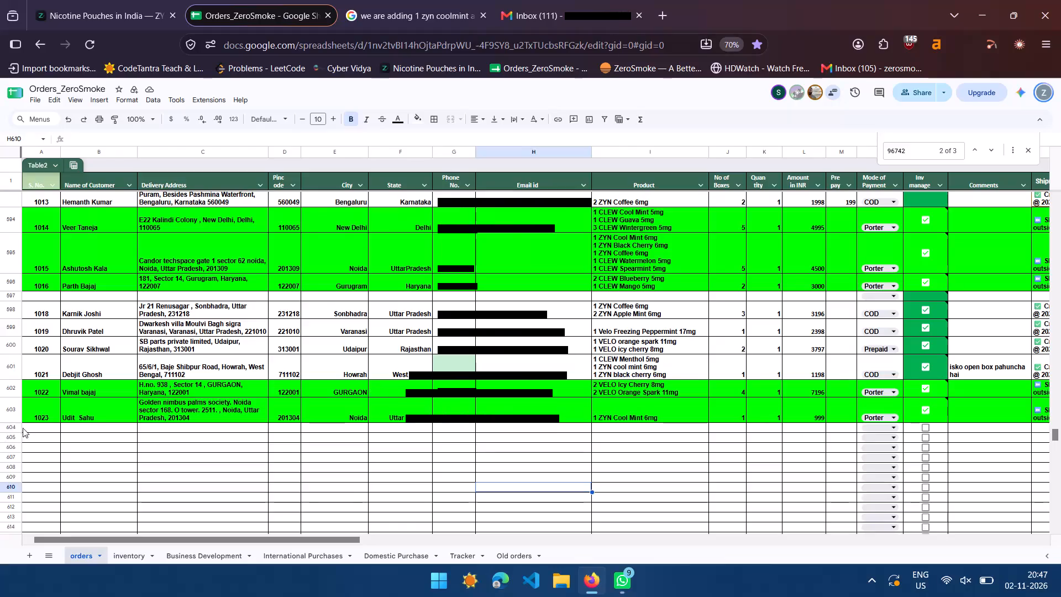
# Start a new order row below order 1023 with serial number 1024 and the customer's first name.
pyautogui.click(30, 430)
pyautogui.write('1024')
pyautogui.click(71, 430)
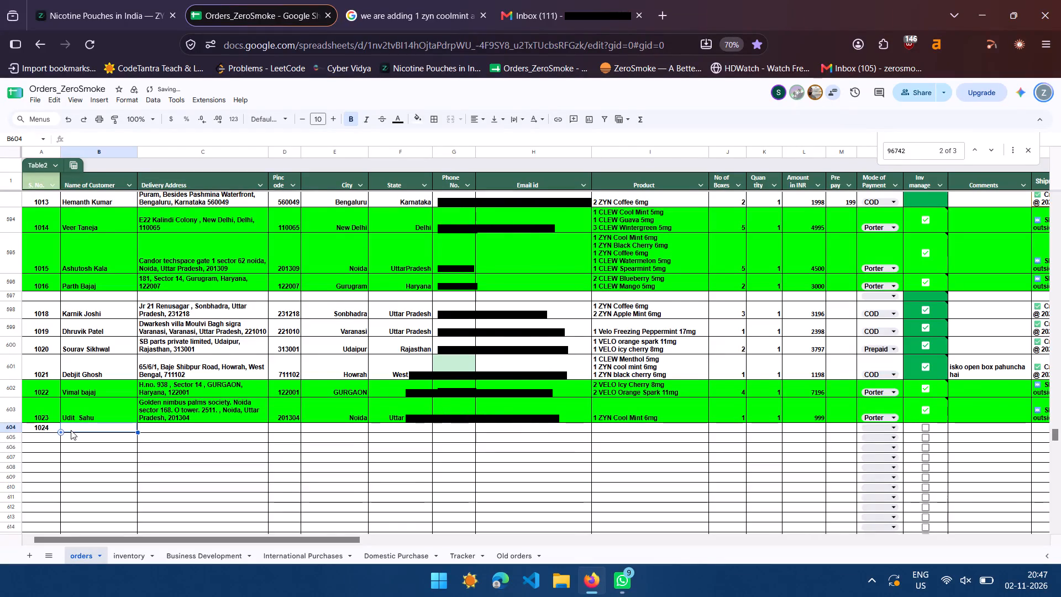
pyautogui.write('diya')
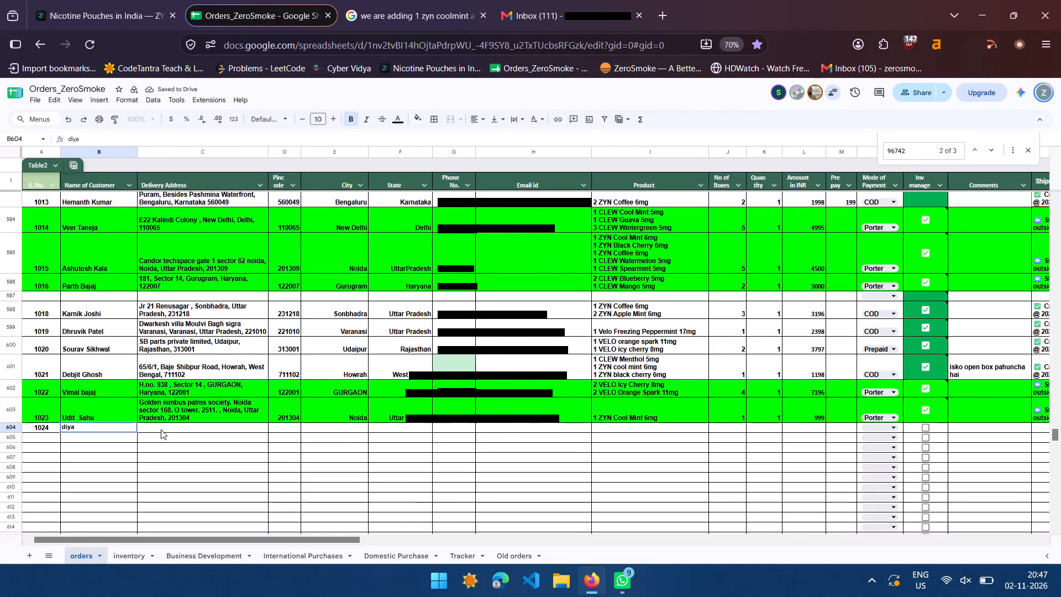
pyautogui.click(164, 431)
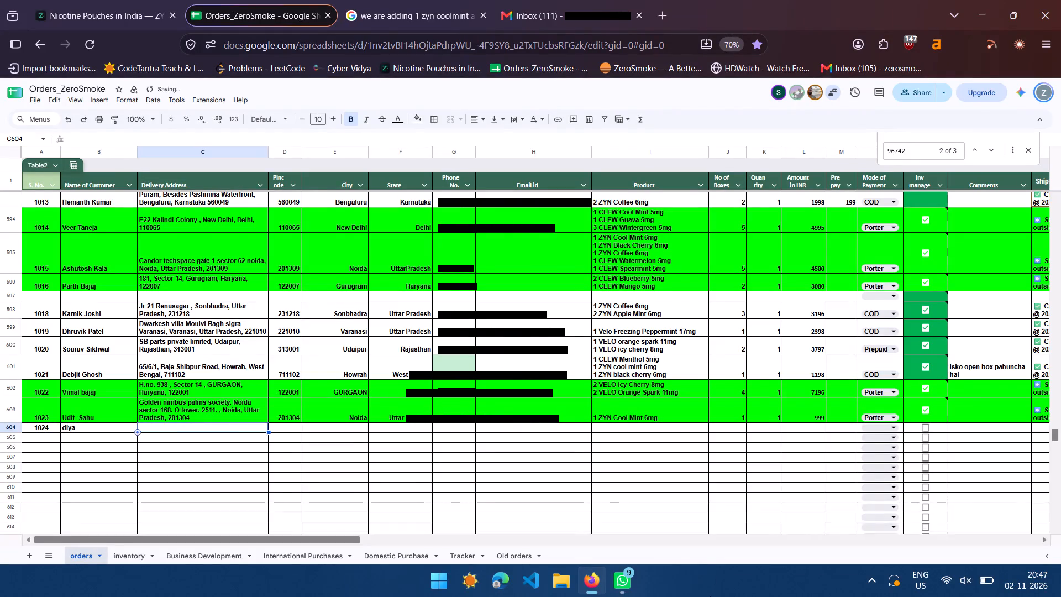
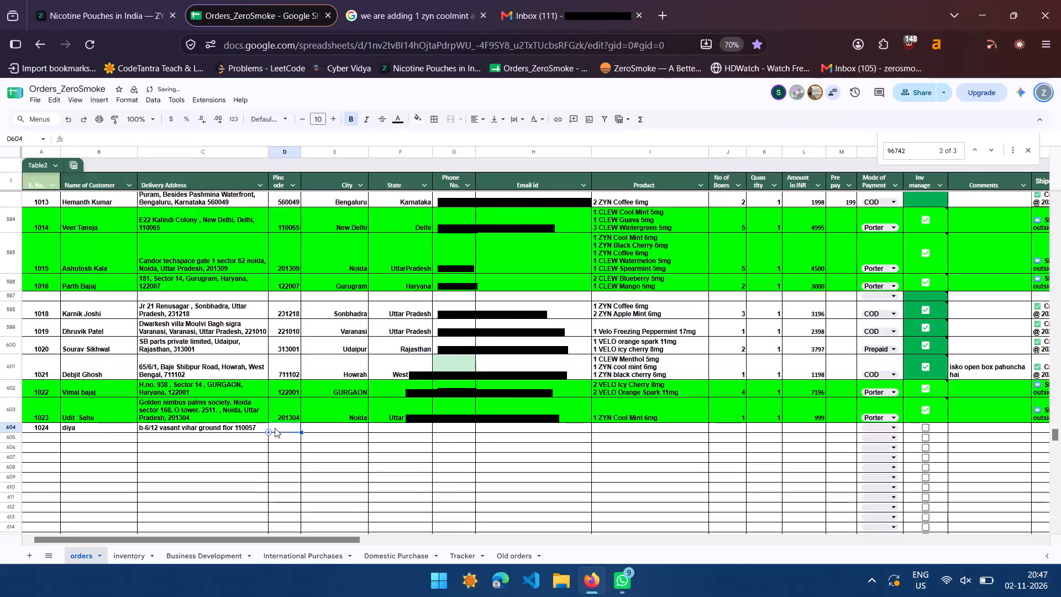
# Fill in the delivery pincode for order 1024 and enter delhi as both the city and the state.
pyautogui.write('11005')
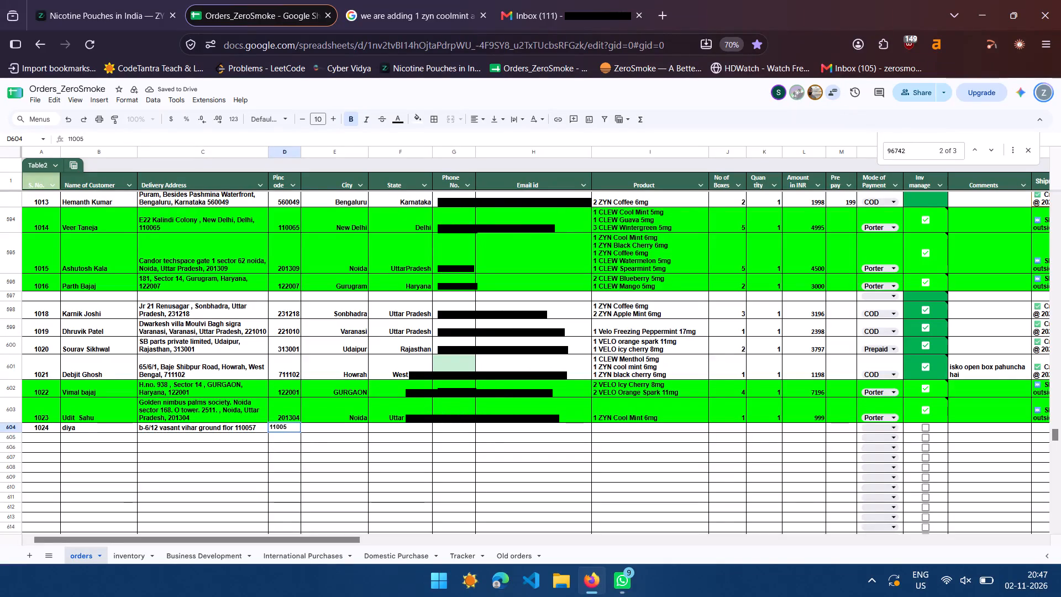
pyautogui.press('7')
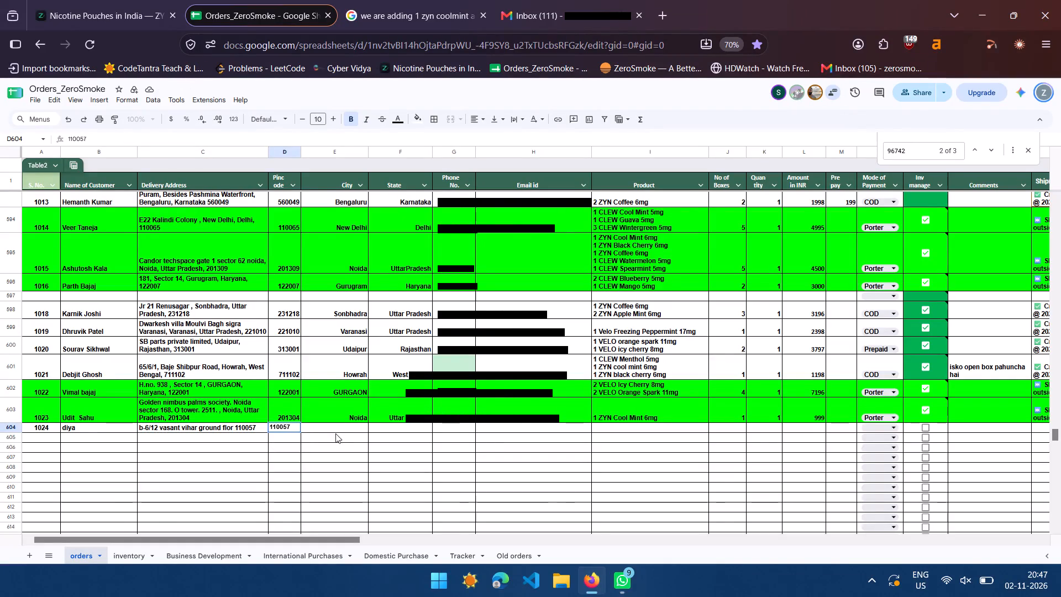
pyautogui.click(337, 427)
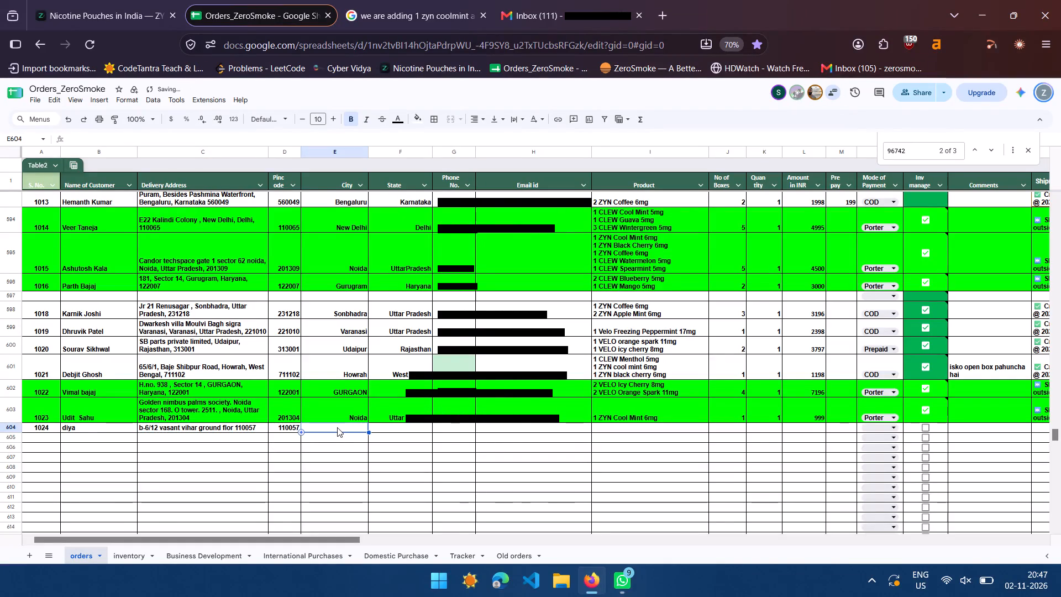
pyautogui.write('delhi')
pyautogui.click(409, 425)
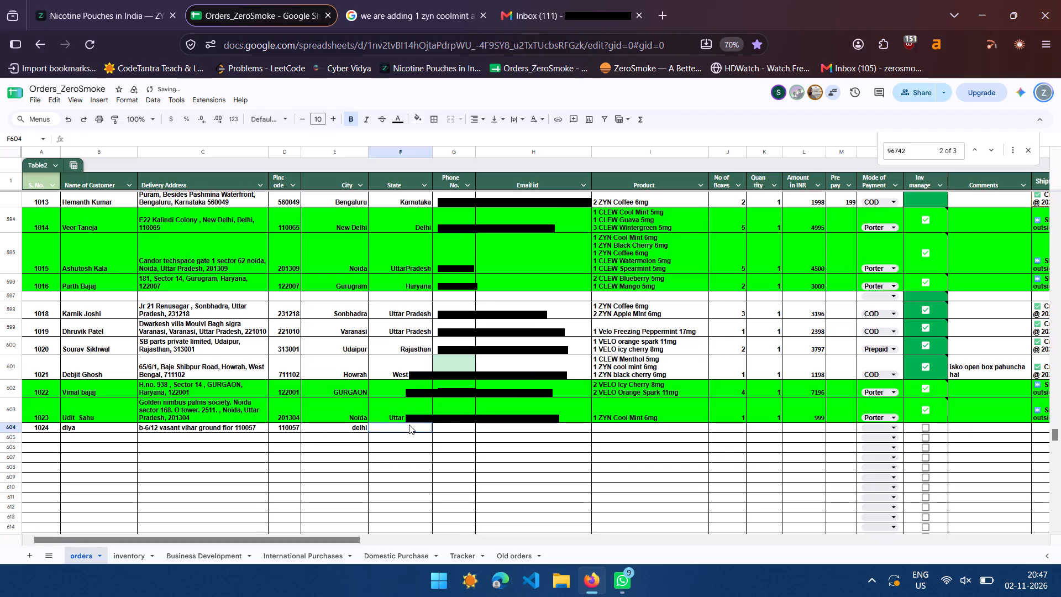
pyautogui.write('delhi')
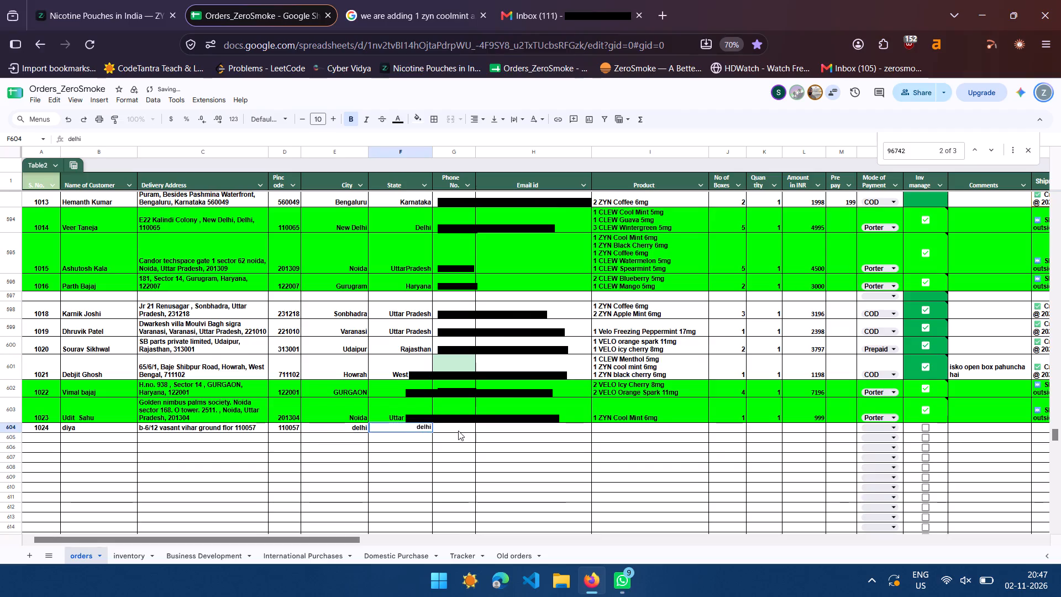
pyautogui.click(454, 427)
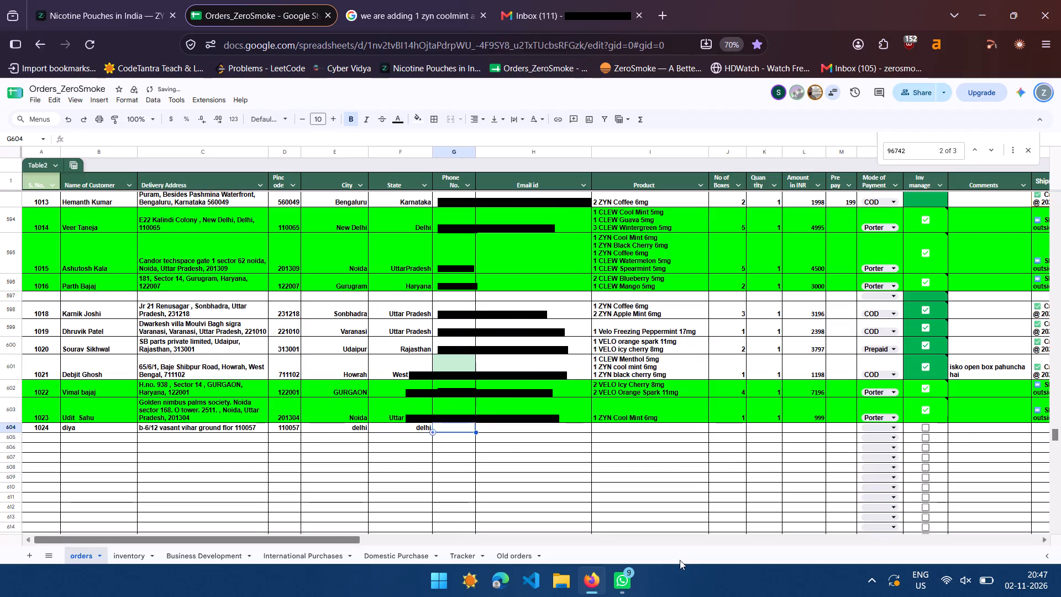
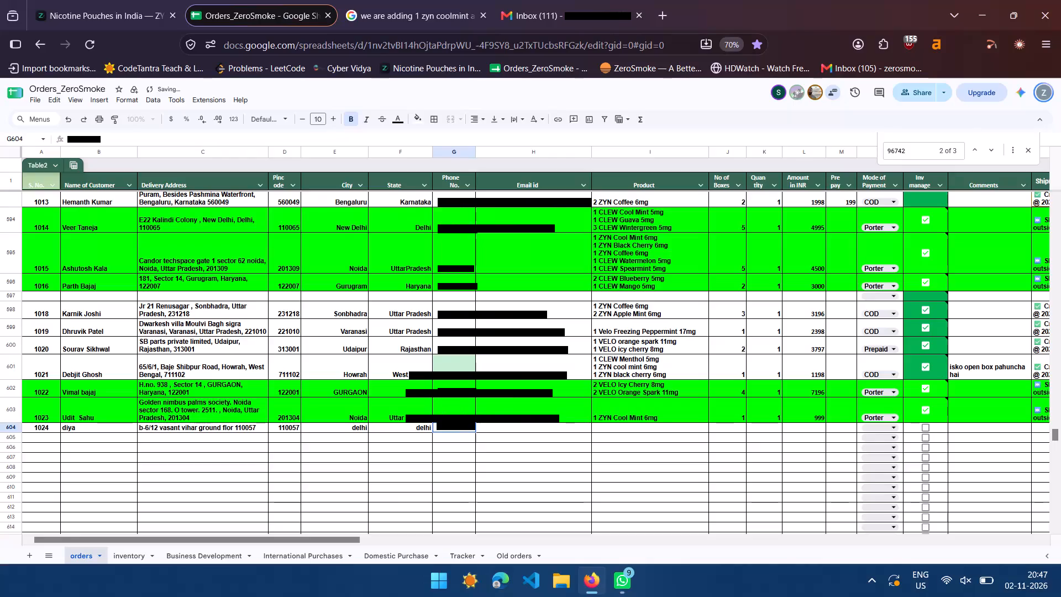
# Correct the customer's phone number for order 1024 by deleting a character, and move on to the order's empty Product cell.
pyautogui.click(457, 427)
pyautogui.press('BackSpace')
pyautogui.click(502, 432)
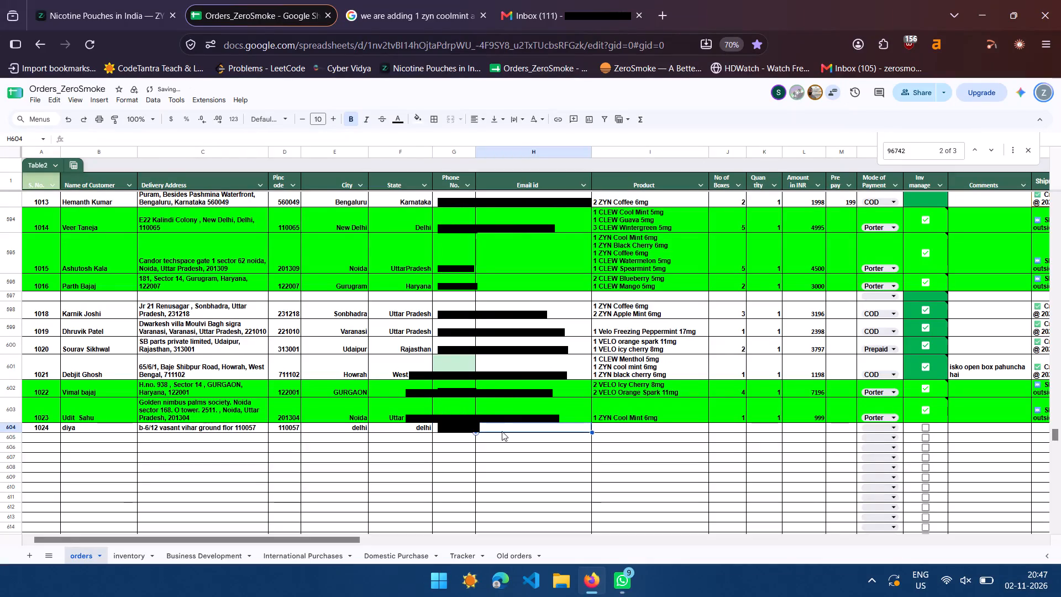
pyautogui.click(597, 427)
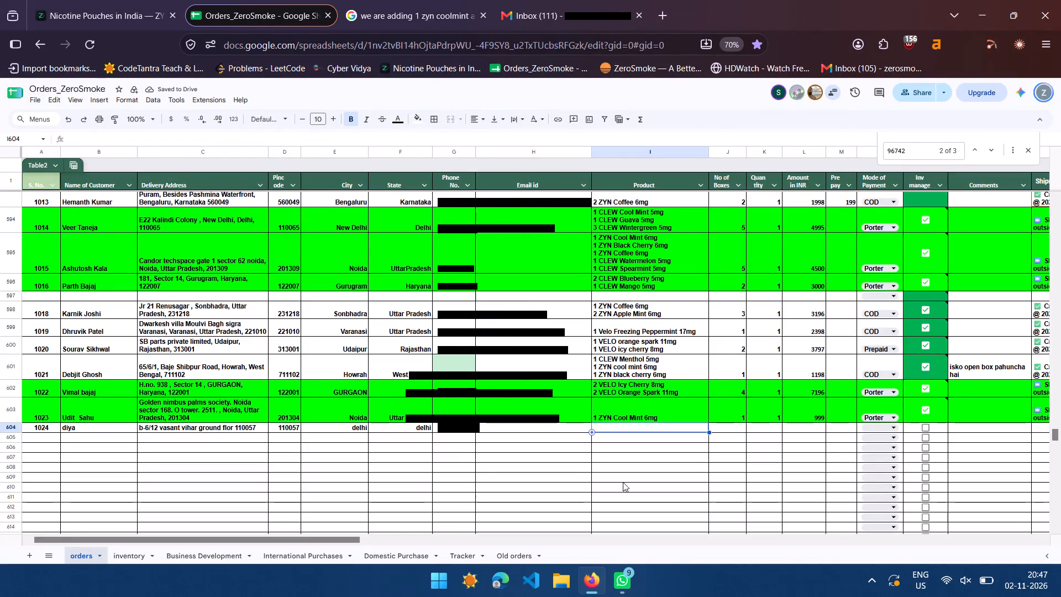
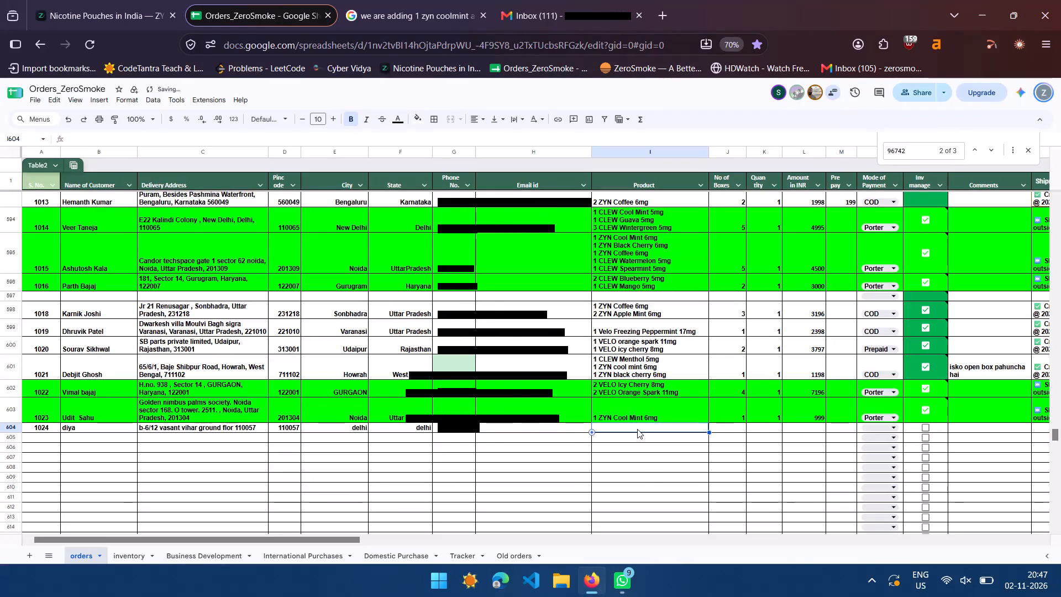
# Enter order 1024's products as 1 zyn apple 6mg and 1 velo orange spark 11mg.
pyautogui.doubleClick(637, 429)
pyautogui.hotkey('ctrl', 'v')
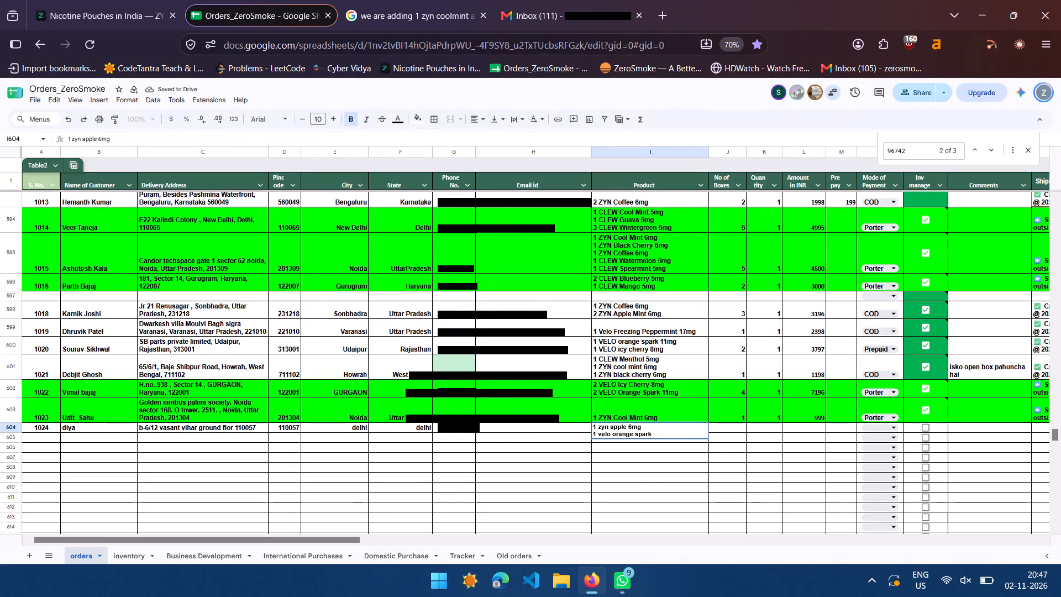
pyautogui.press('space')
pyautogui.write('11mg')
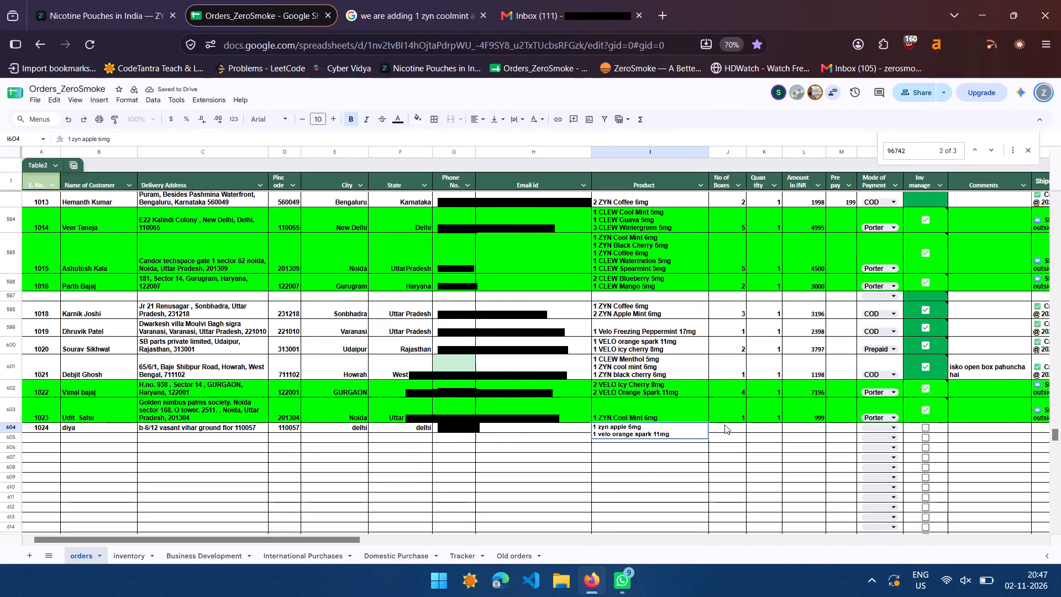
# Set order 1024's number of boxes to 2 and its quantity to 1.
pyautogui.click(727, 427)
pyautogui.press('2')
pyautogui.click(766, 431)
pyautogui.press('1')
# Add 999+1799 in a new browser tab and enter 2798 as order 1024's amount in INR.
pyautogui.click(807, 437)
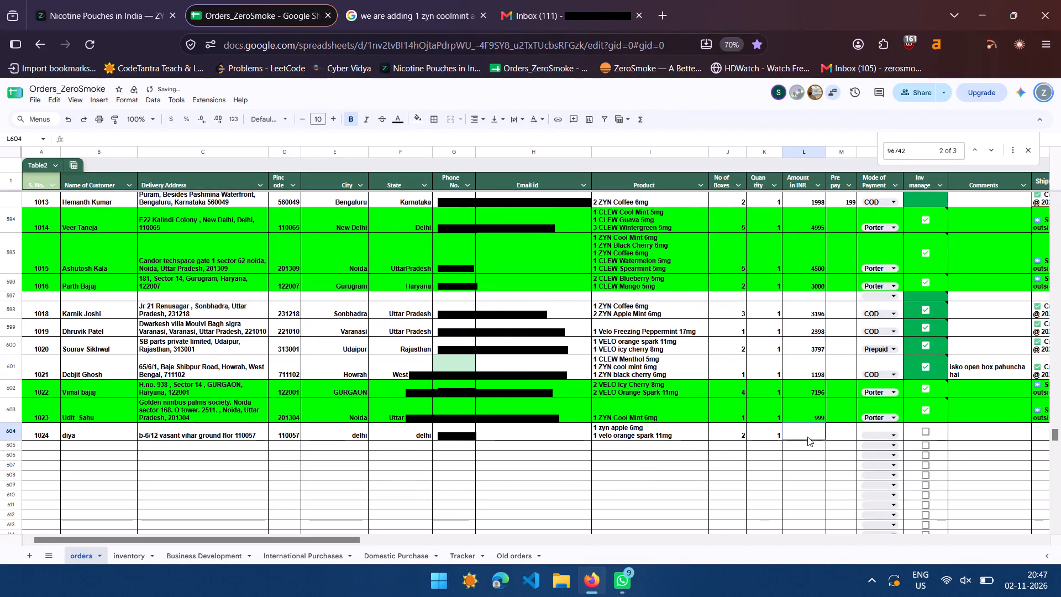
pyautogui.click(678, 12)
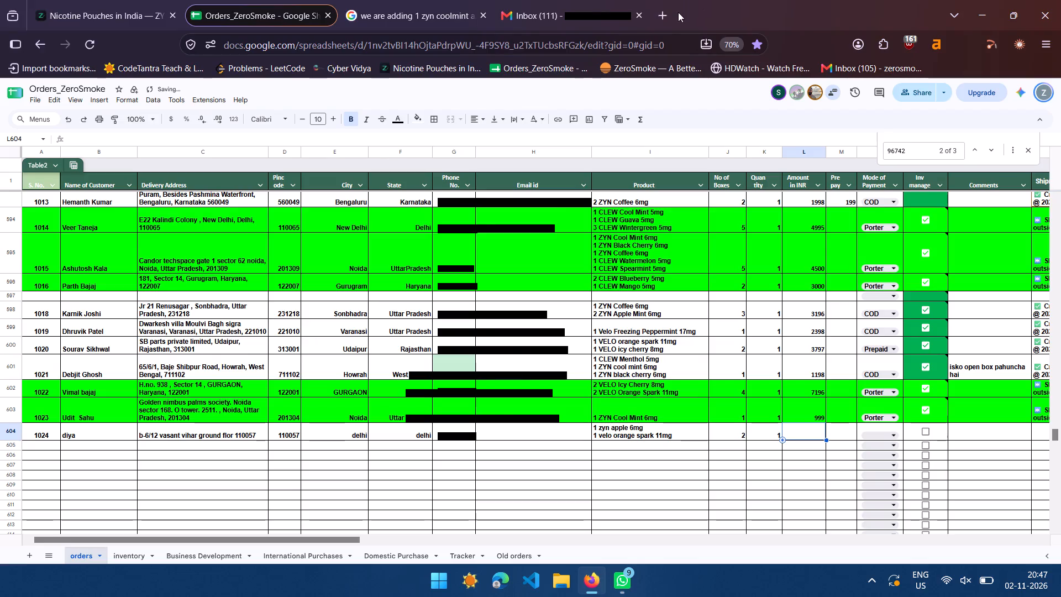
pyautogui.click(655, 14)
pyautogui.write('999')
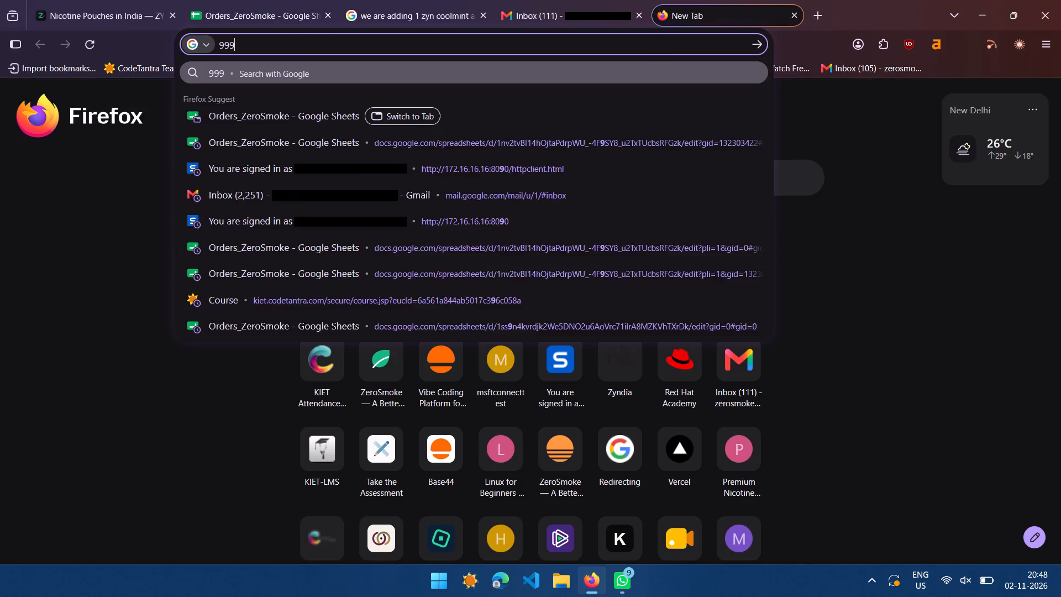
pyautogui.write('+1799')
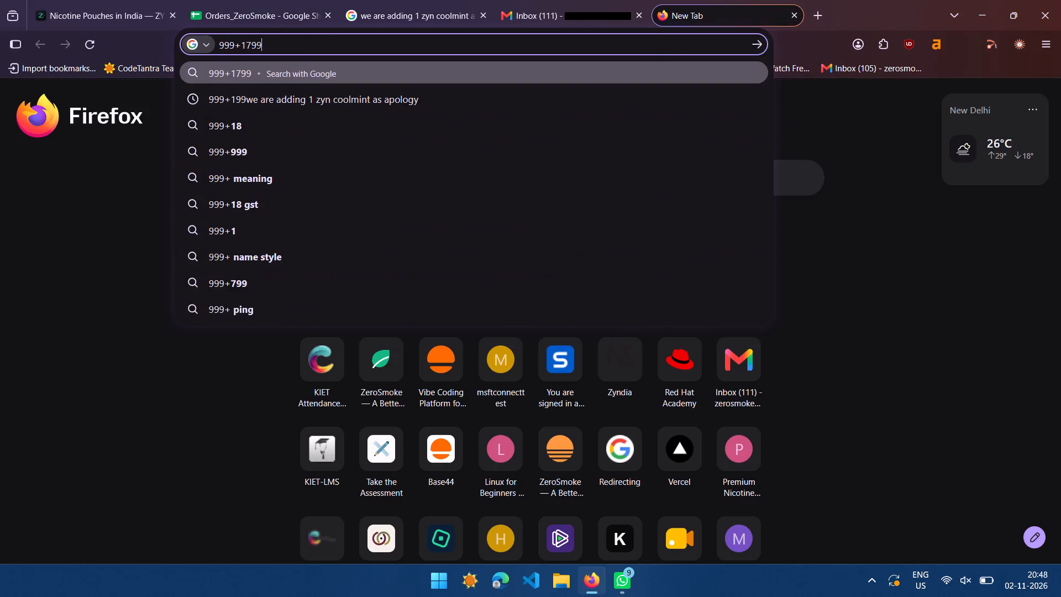
pyautogui.click(122, 0)
pyautogui.click(271, 2)
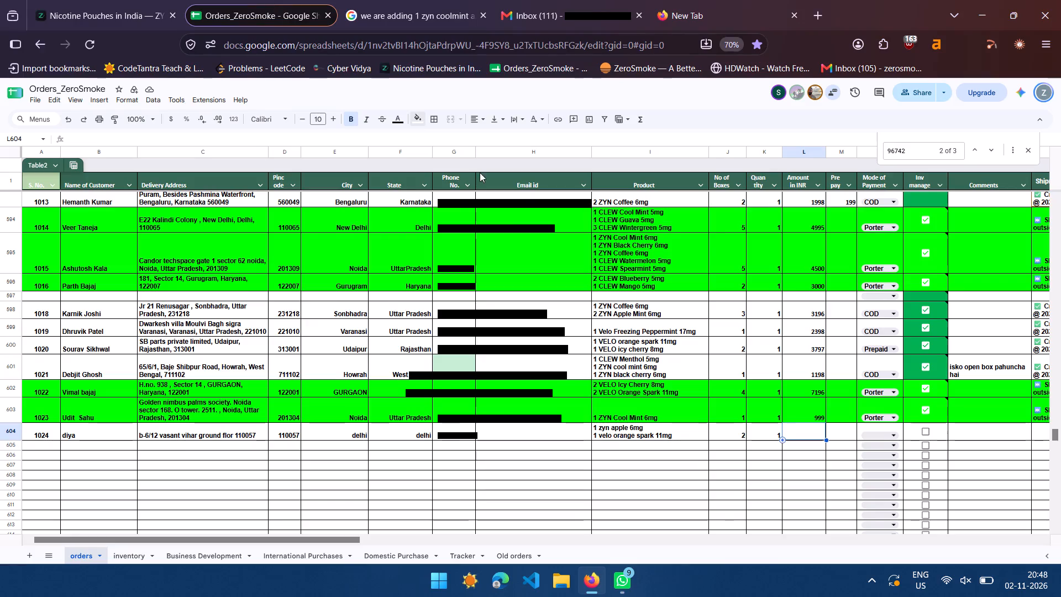
pyautogui.write('2798')
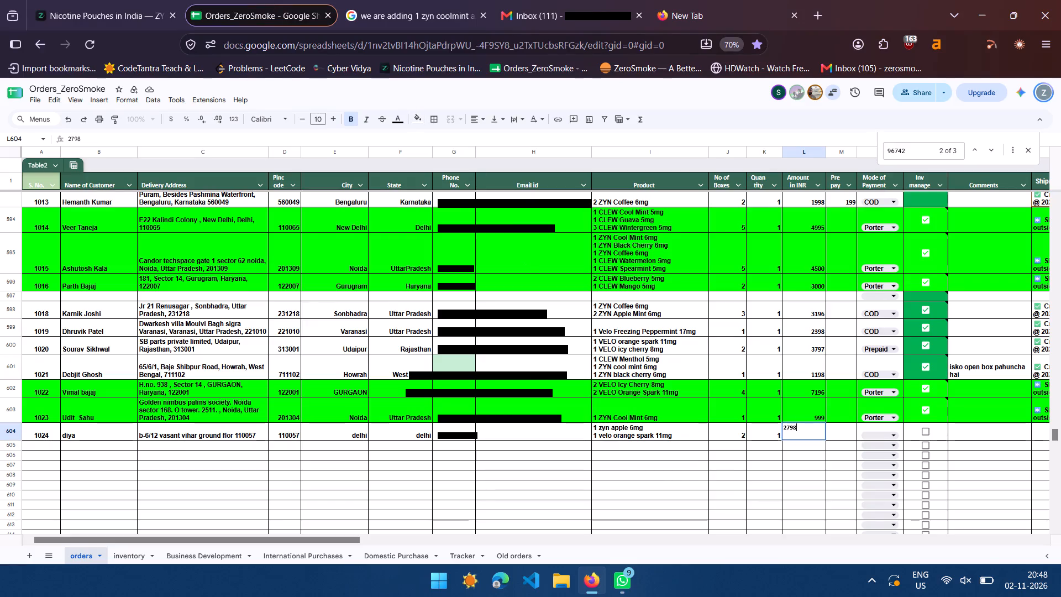
# Set order 1024's mode of payment to Porter and tick its inventory management checkbox.
pyautogui.click(877, 435)
pyautogui.click(884, 478)
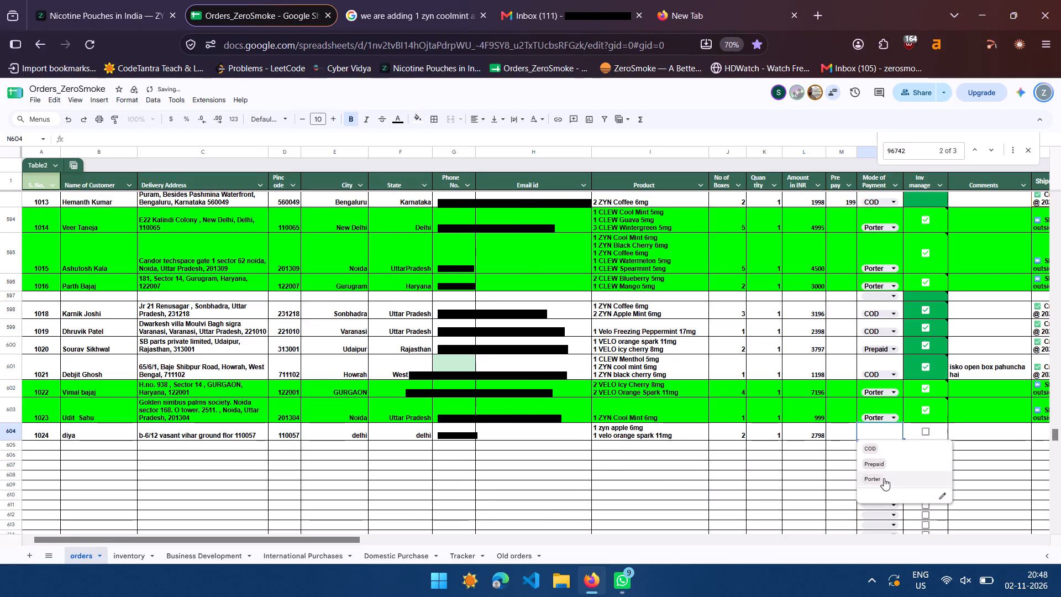
pyautogui.click(925, 435)
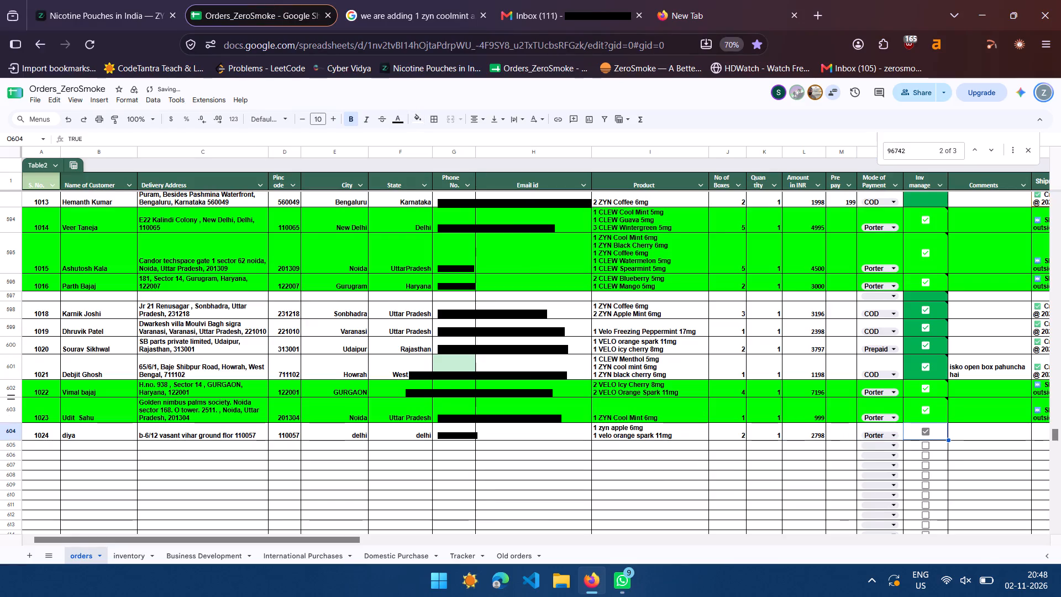
# Fill the entire order 1024 row with the same bright green as the other Porter orders.
pyautogui.moveTo(8, 386); pyautogui.dragTo(12, 438)
pyautogui.click(12, 438)
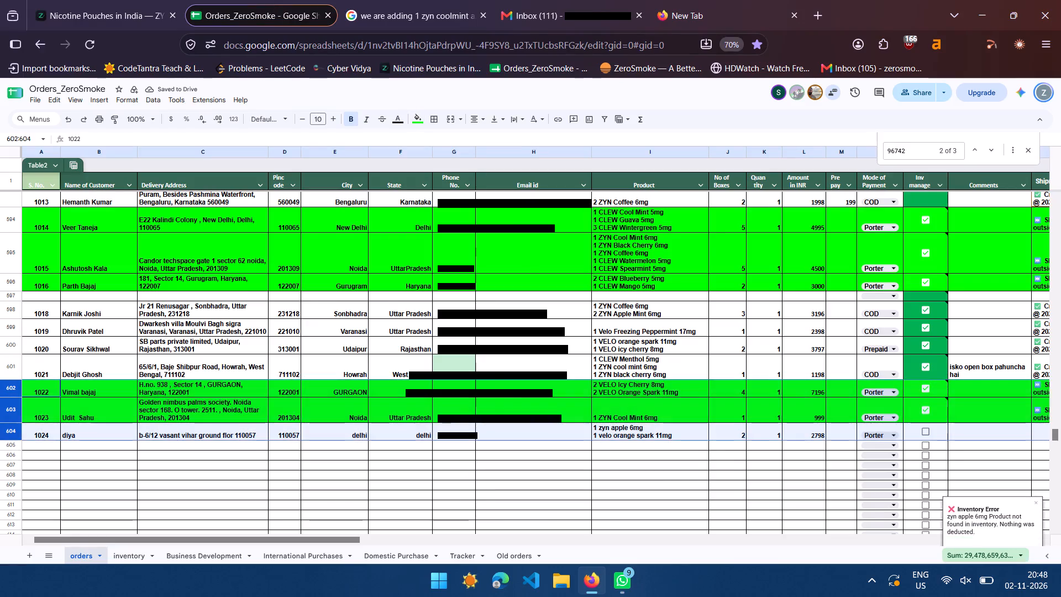
pyautogui.click(12, 438)
pyautogui.click(12, 438)
pyautogui.click(38, 457)
pyautogui.click(1, 425)
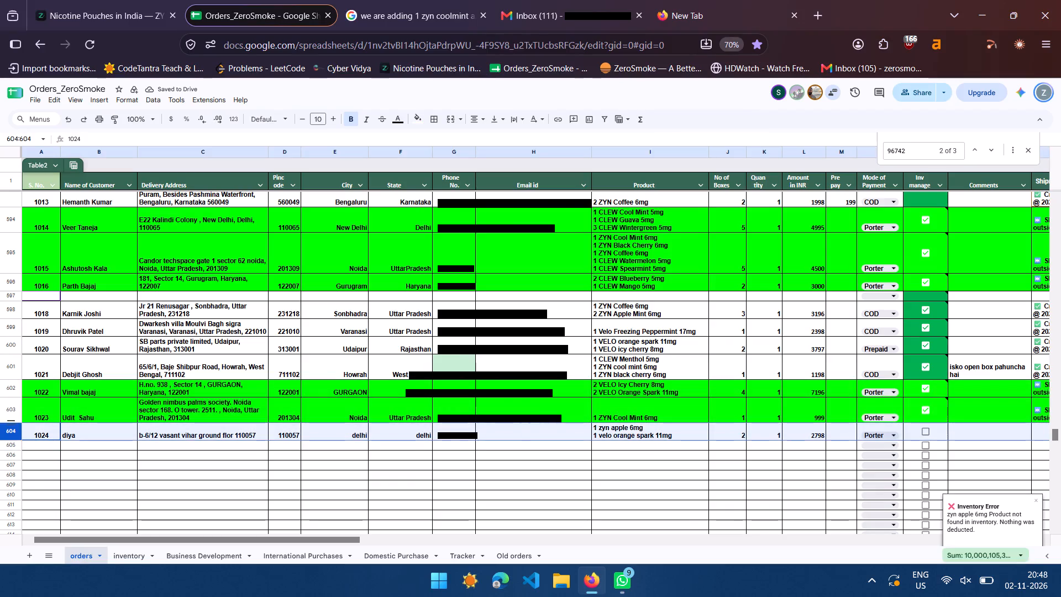
pyautogui.click(412, 122)
pyautogui.click(463, 159)
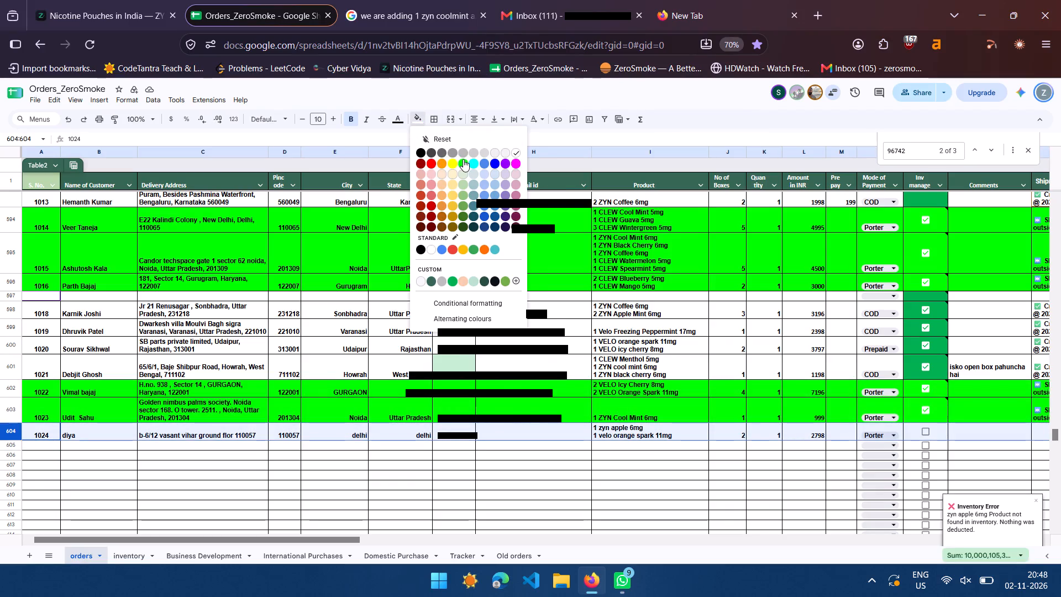
pyautogui.click(656, 528)
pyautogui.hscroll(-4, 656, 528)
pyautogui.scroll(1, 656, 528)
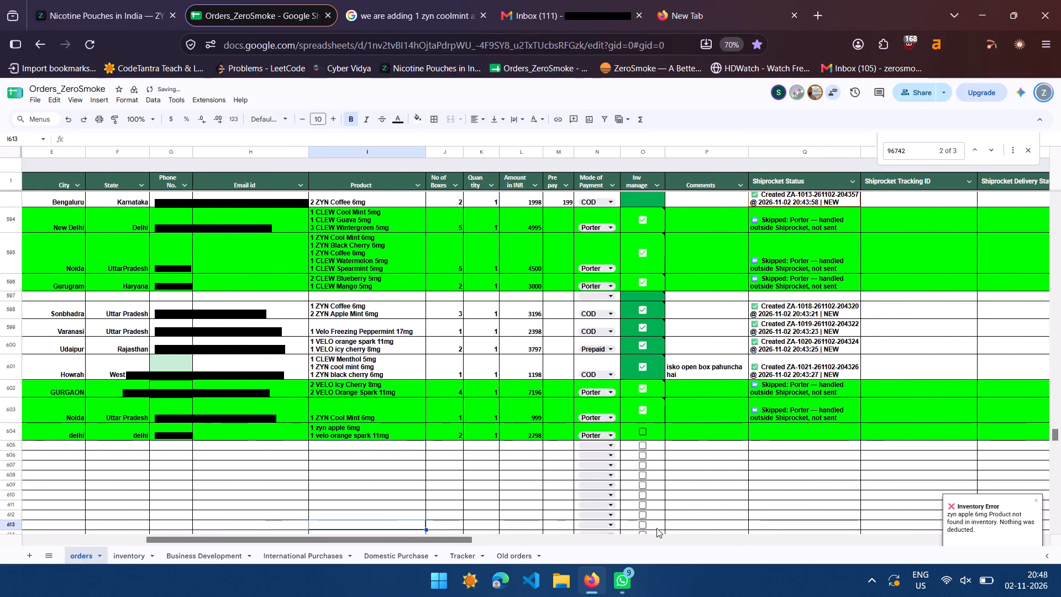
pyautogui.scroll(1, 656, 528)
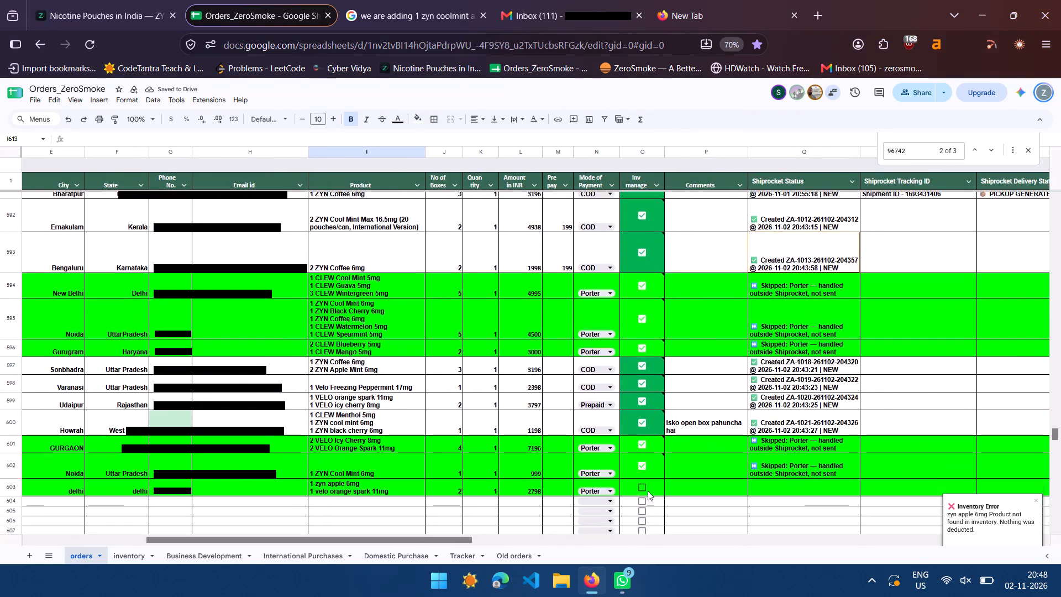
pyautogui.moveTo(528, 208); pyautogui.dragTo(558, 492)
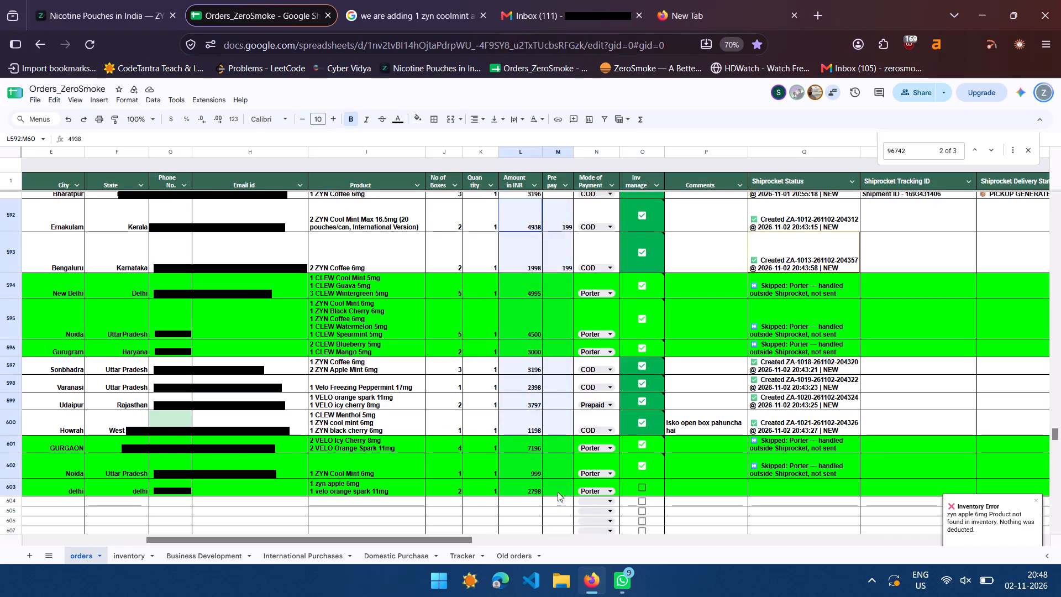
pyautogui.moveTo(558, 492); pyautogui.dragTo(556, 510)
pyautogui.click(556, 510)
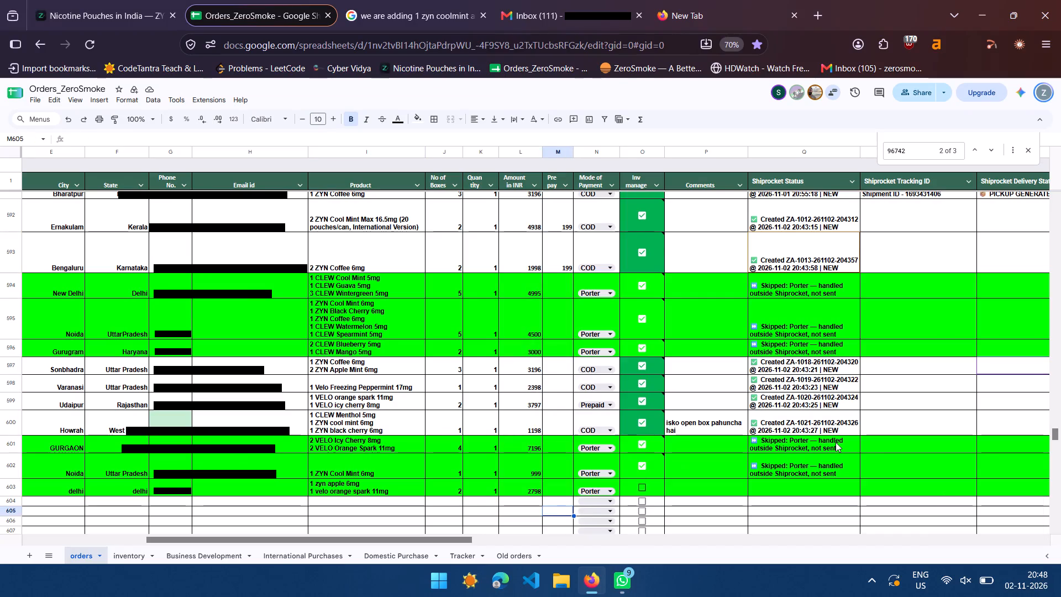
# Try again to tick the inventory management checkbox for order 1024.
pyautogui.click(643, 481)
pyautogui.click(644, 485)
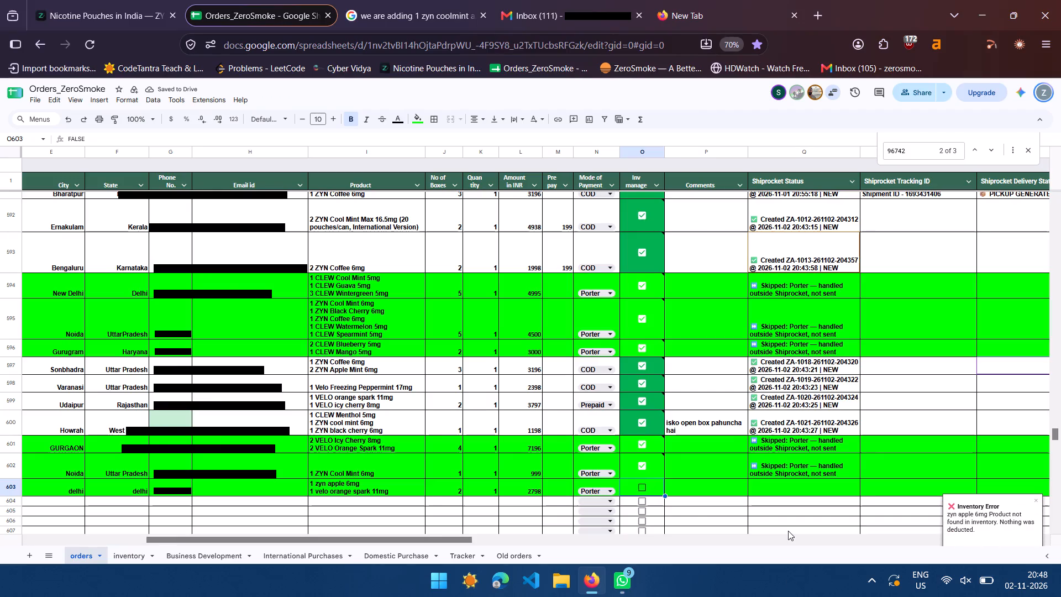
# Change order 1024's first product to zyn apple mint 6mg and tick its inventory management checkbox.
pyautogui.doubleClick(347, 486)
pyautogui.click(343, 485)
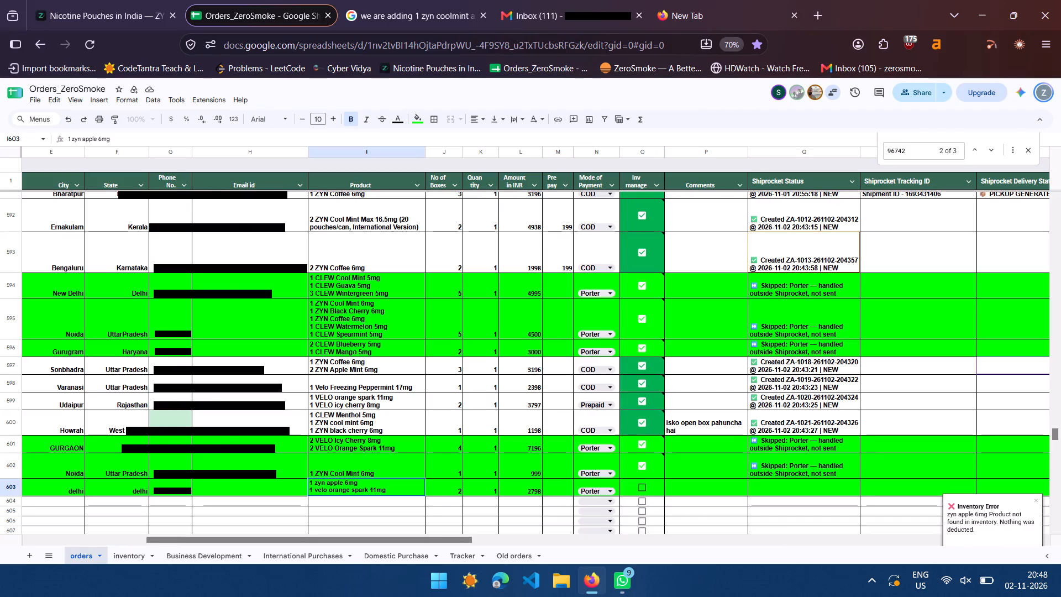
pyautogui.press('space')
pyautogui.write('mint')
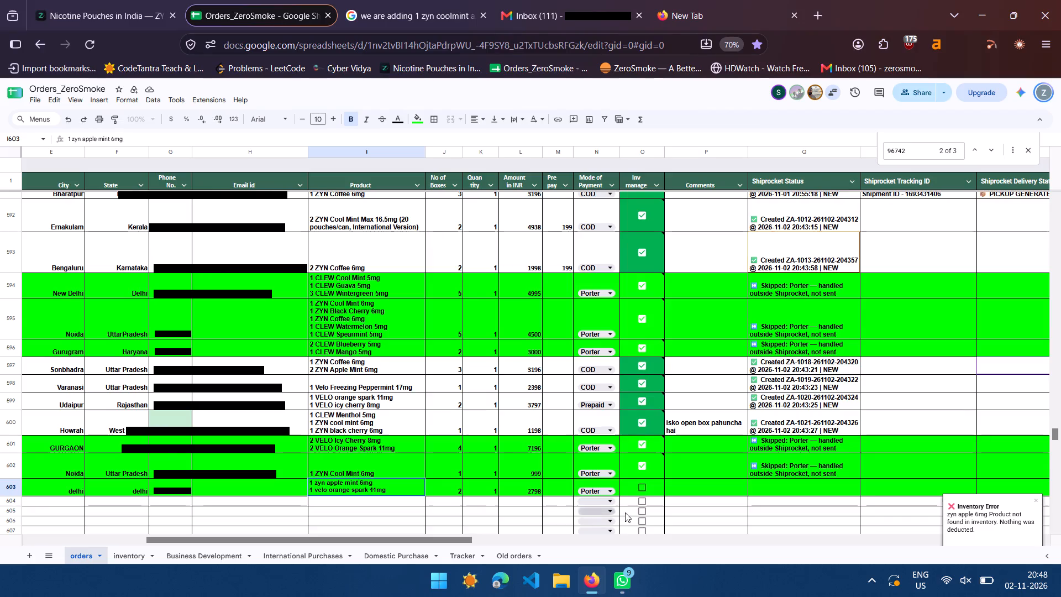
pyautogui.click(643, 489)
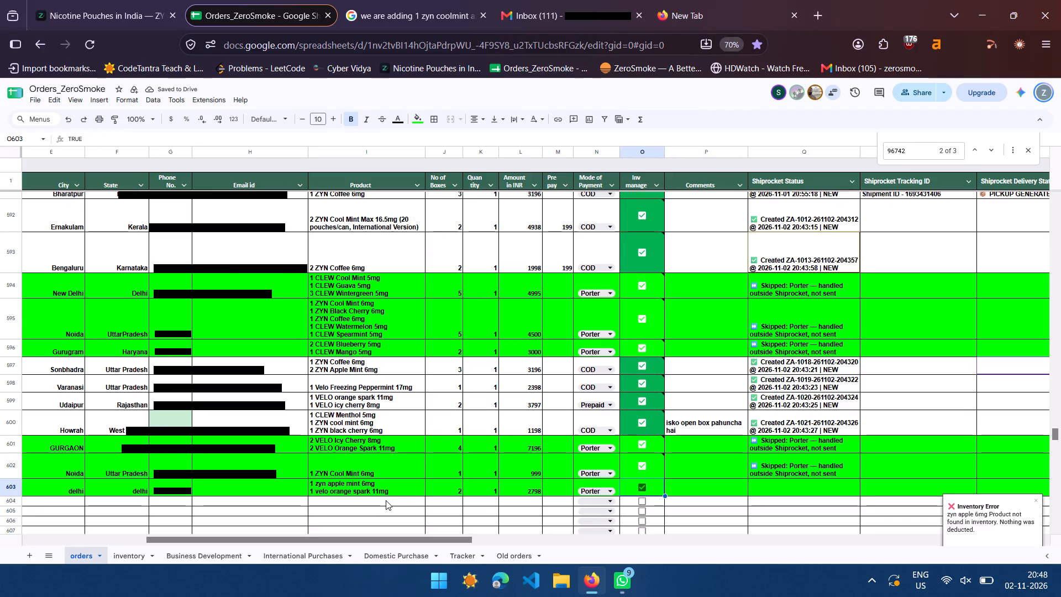
# Replace the first product name in order 1024 with ZYN Apple Mint 6mg, copied from the inventory sheet.
pyautogui.click(123, 557)
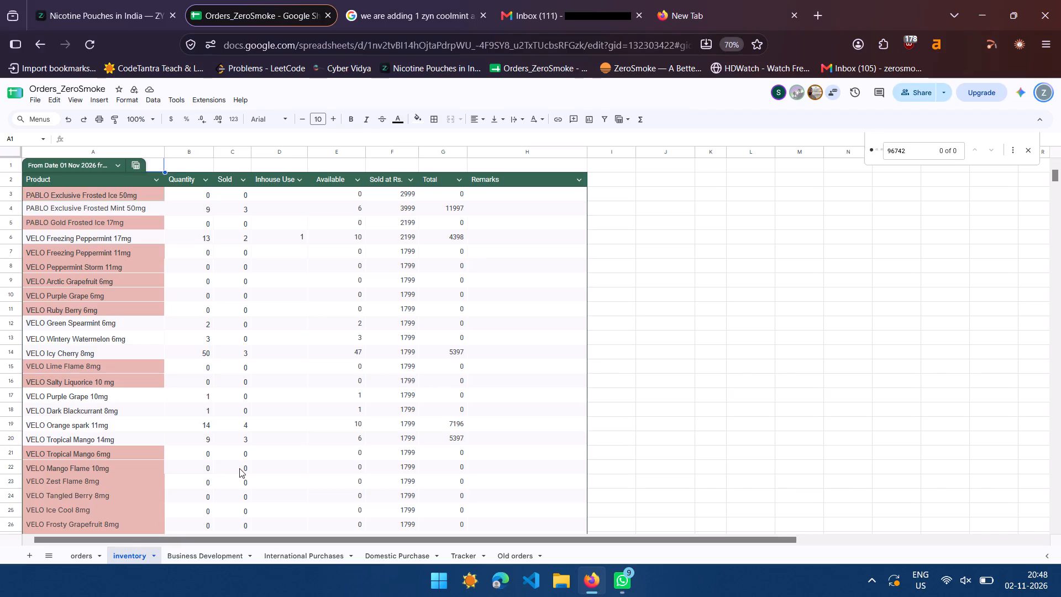
pyautogui.scroll(-1, 239, 468)
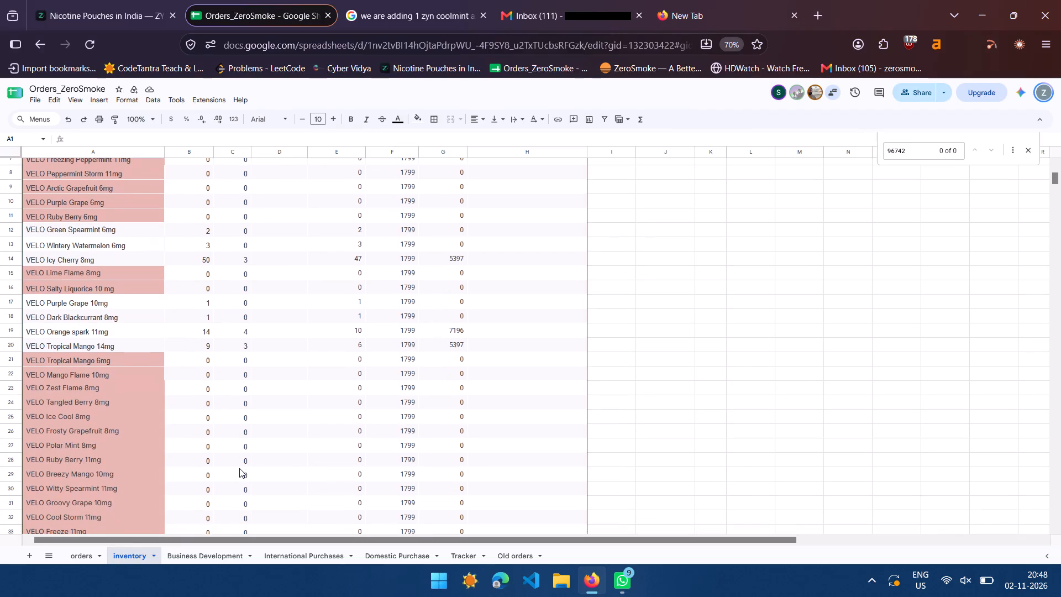
pyautogui.scroll(-4, 239, 468)
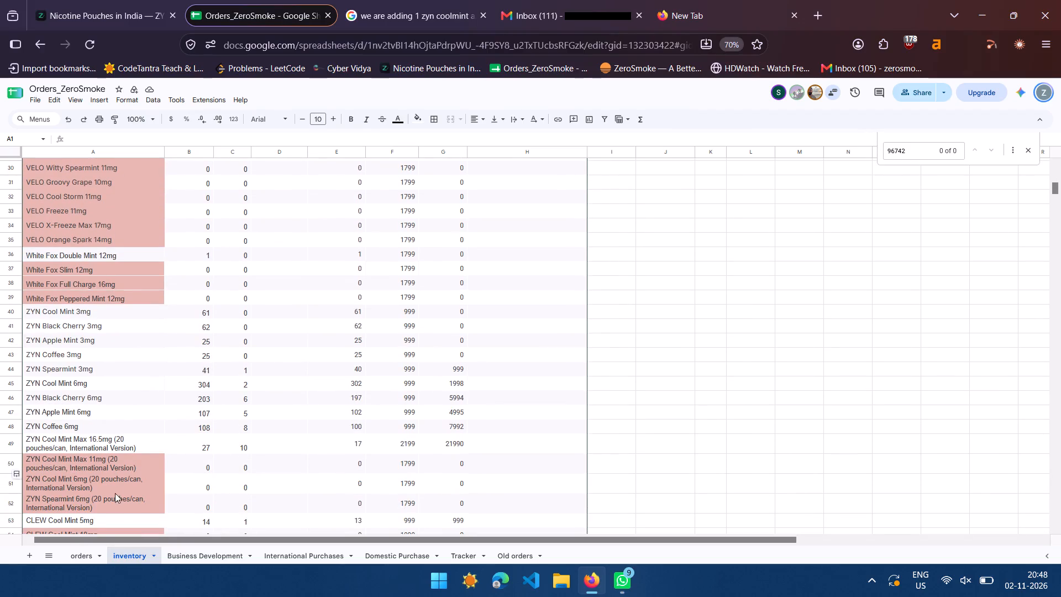
pyautogui.click(125, 413)
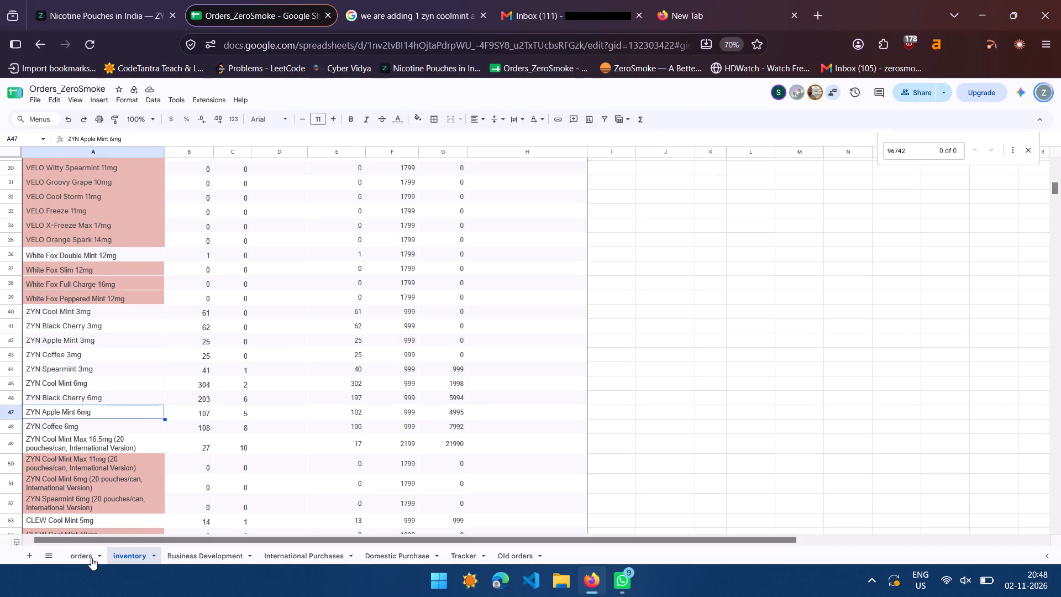
pyautogui.hotkey('ctrl', 'c')
pyautogui.click(79, 554)
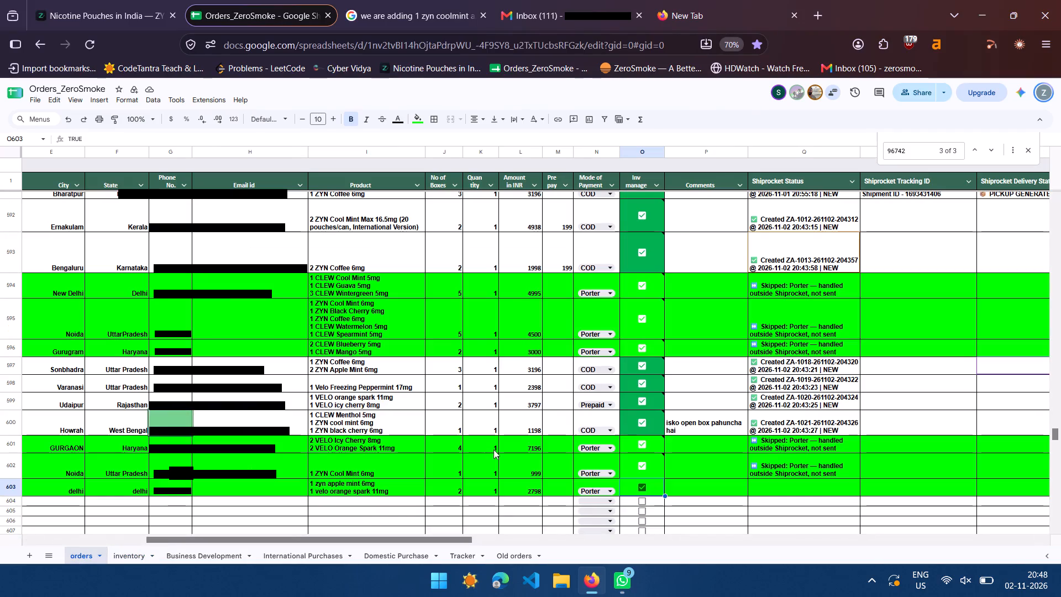
pyautogui.doubleClick(380, 488)
pyautogui.moveTo(376, 482); pyautogui.dragTo(360, 482)
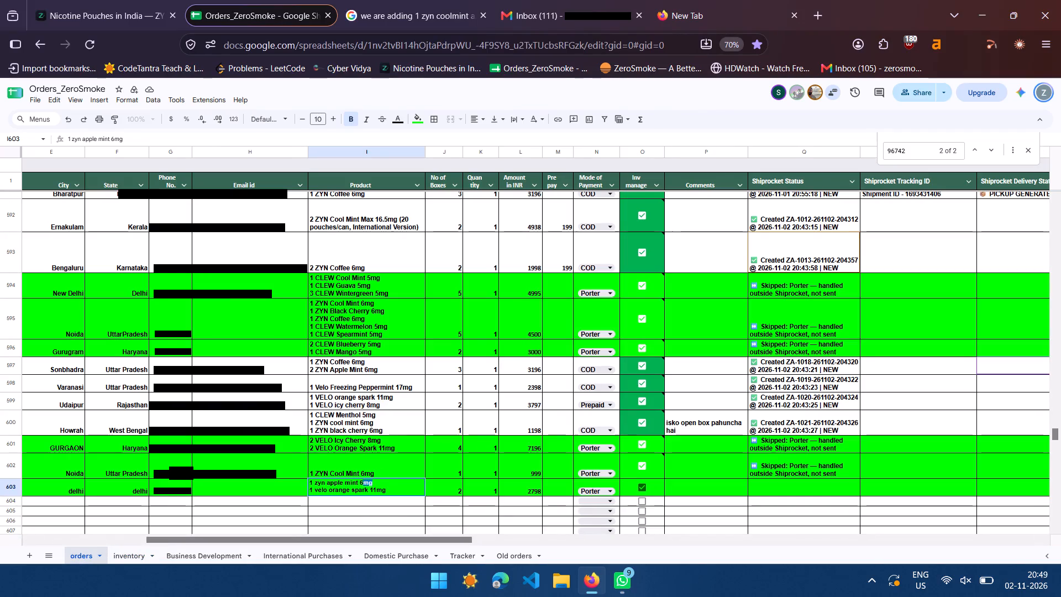
pyautogui.moveTo(360, 482); pyautogui.dragTo(314, 483)
pyautogui.hotkey('ctrl', 'v')
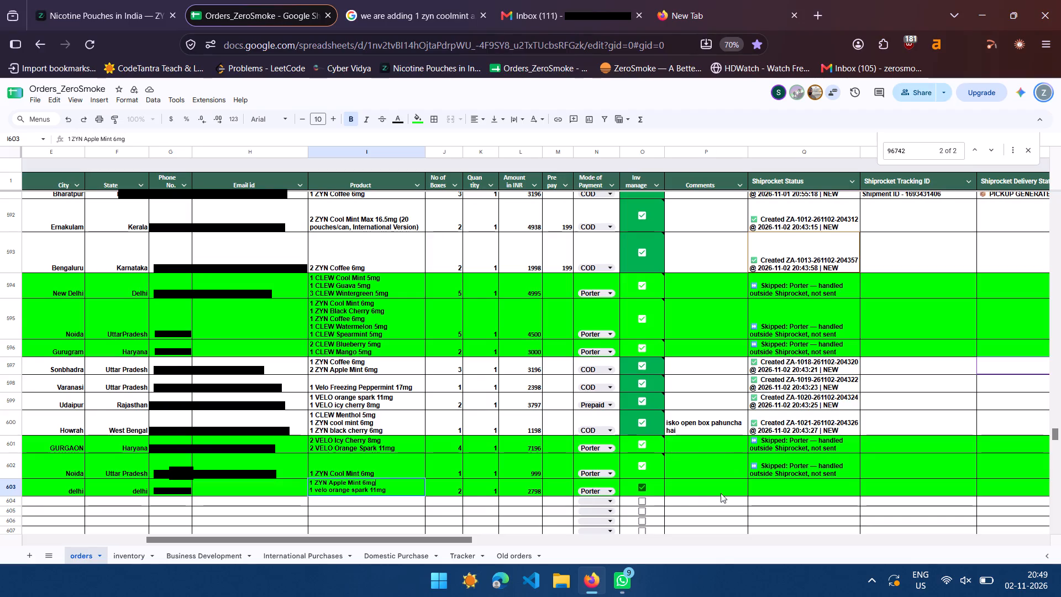
# Untick and re-tick order 1024's inventory management checkbox to process the order's stock.
pyautogui.click(640, 490)
pyautogui.click(640, 489)
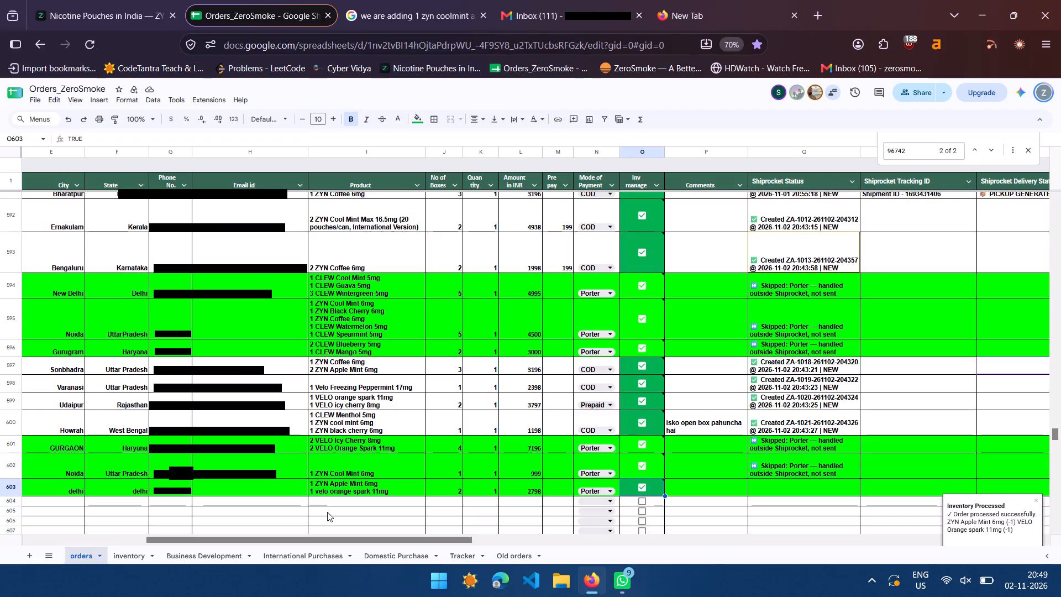
pyautogui.click(711, 501)
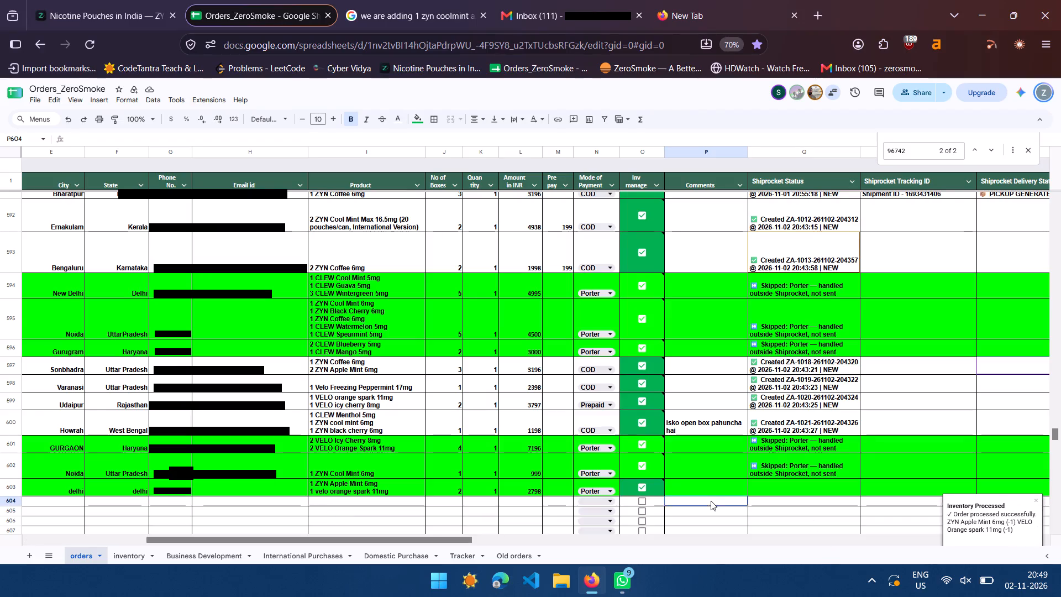
# Reapply the bright green fill to the whole order 1024 row, including its inventory management cell.
pyautogui.click(16, 494)
pyautogui.click(418, 116)
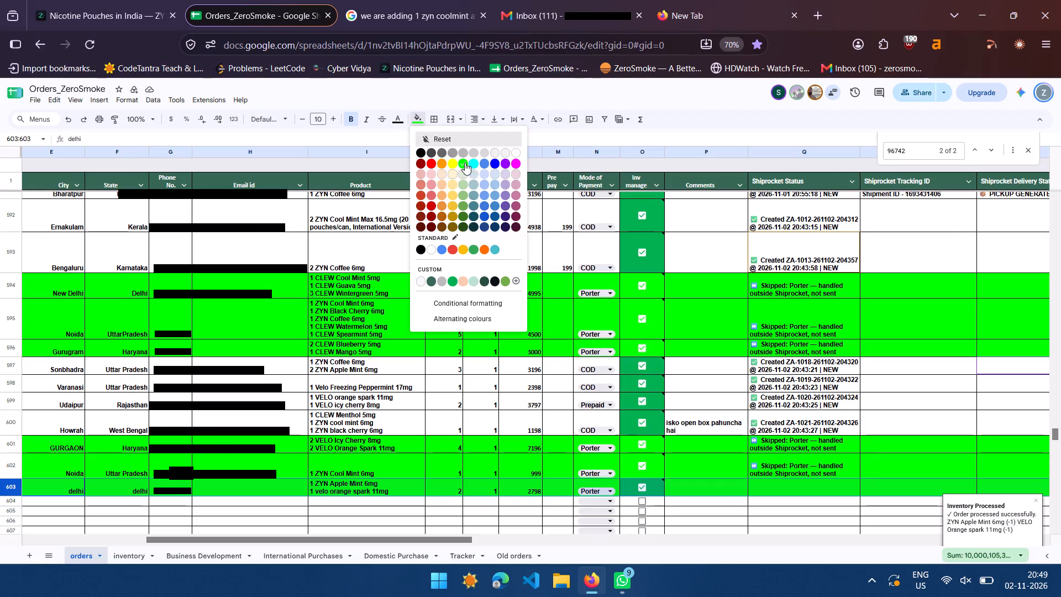
pyautogui.click(464, 163)
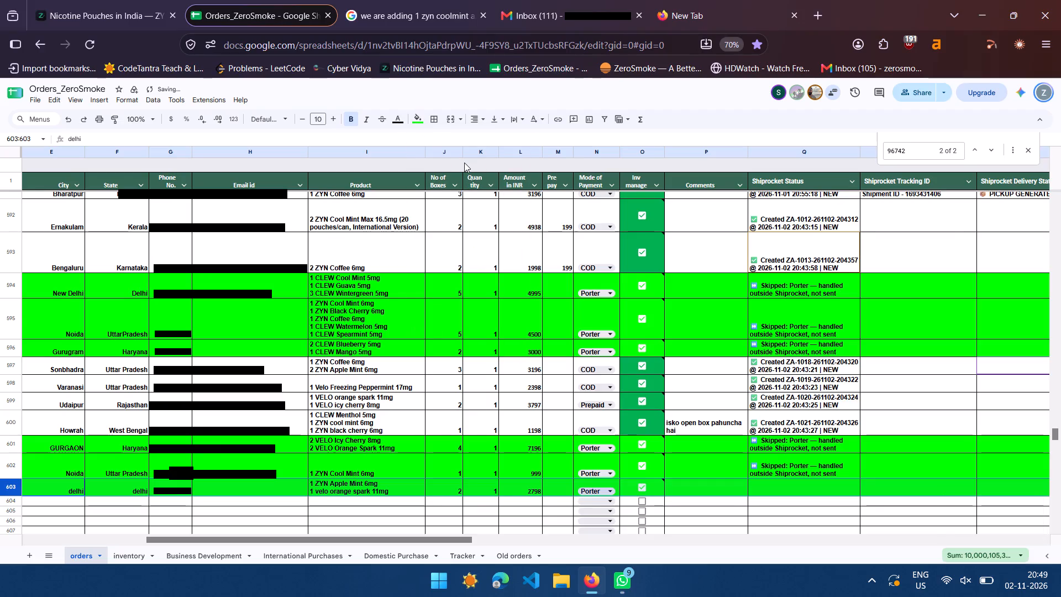
pyautogui.click(736, 527)
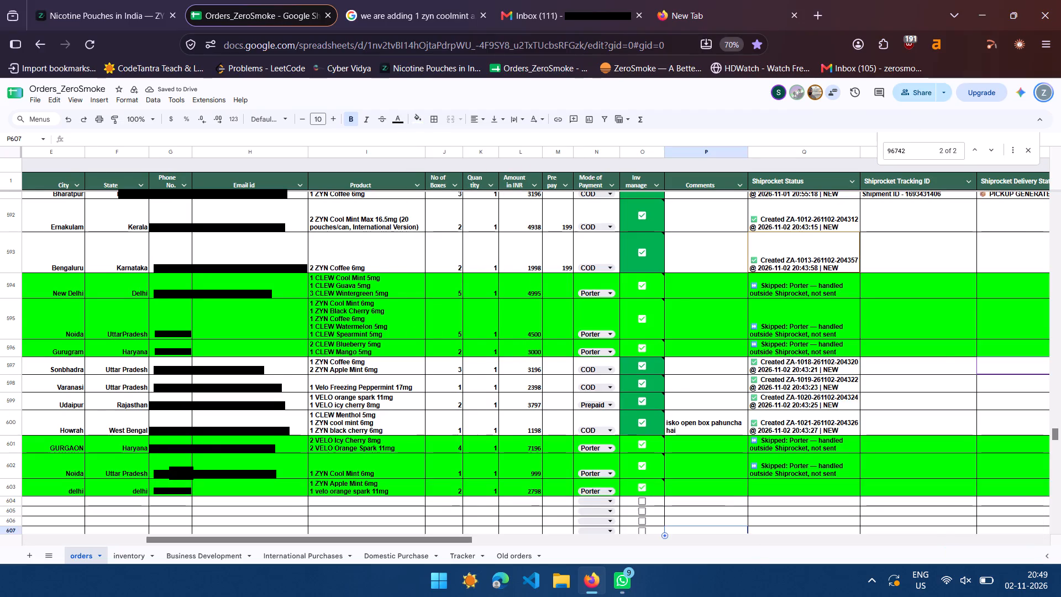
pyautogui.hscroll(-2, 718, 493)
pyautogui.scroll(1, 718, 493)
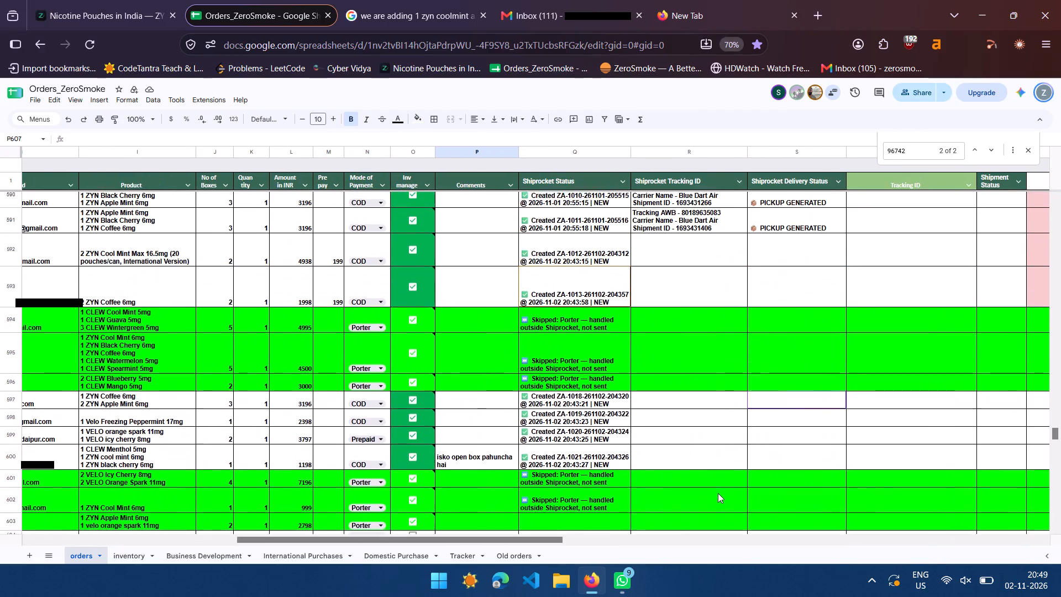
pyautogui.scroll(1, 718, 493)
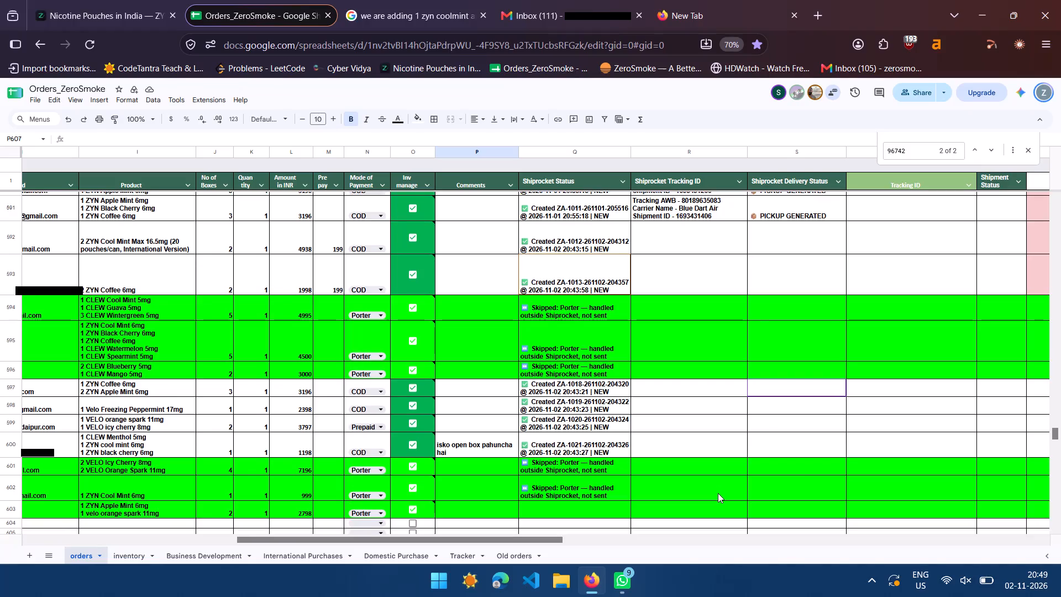
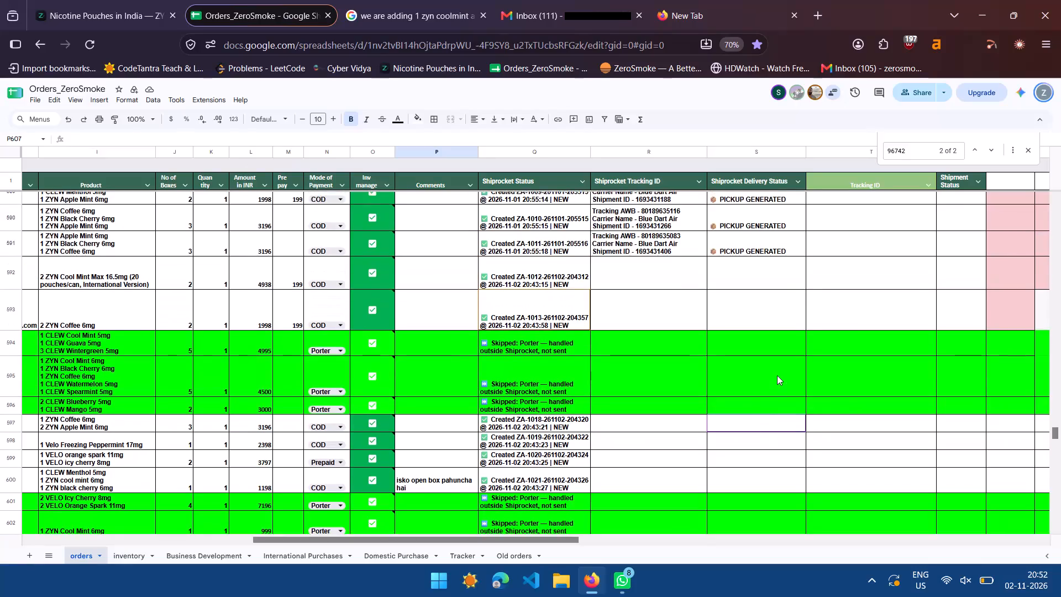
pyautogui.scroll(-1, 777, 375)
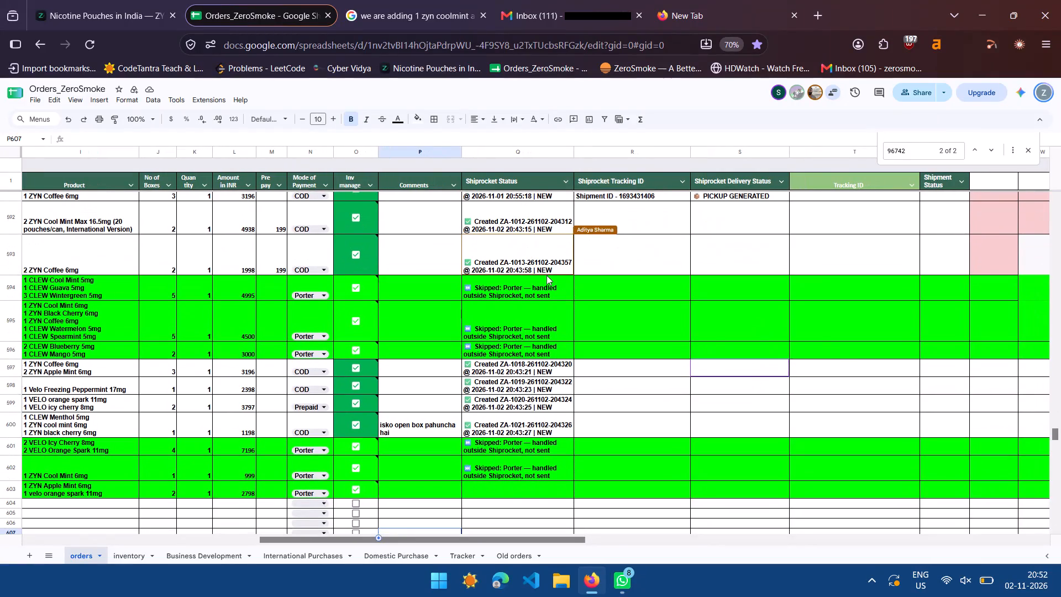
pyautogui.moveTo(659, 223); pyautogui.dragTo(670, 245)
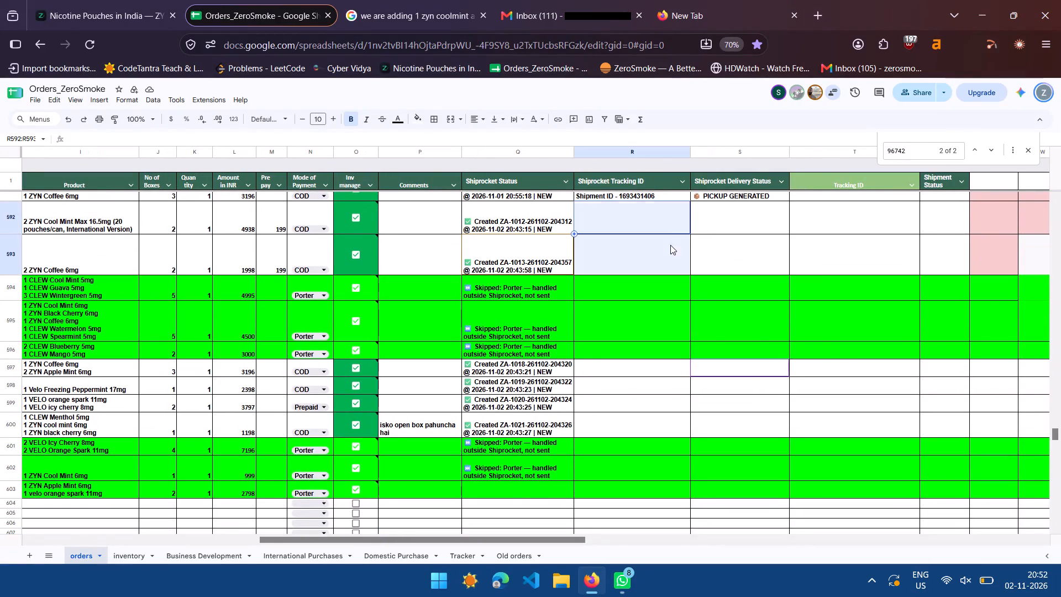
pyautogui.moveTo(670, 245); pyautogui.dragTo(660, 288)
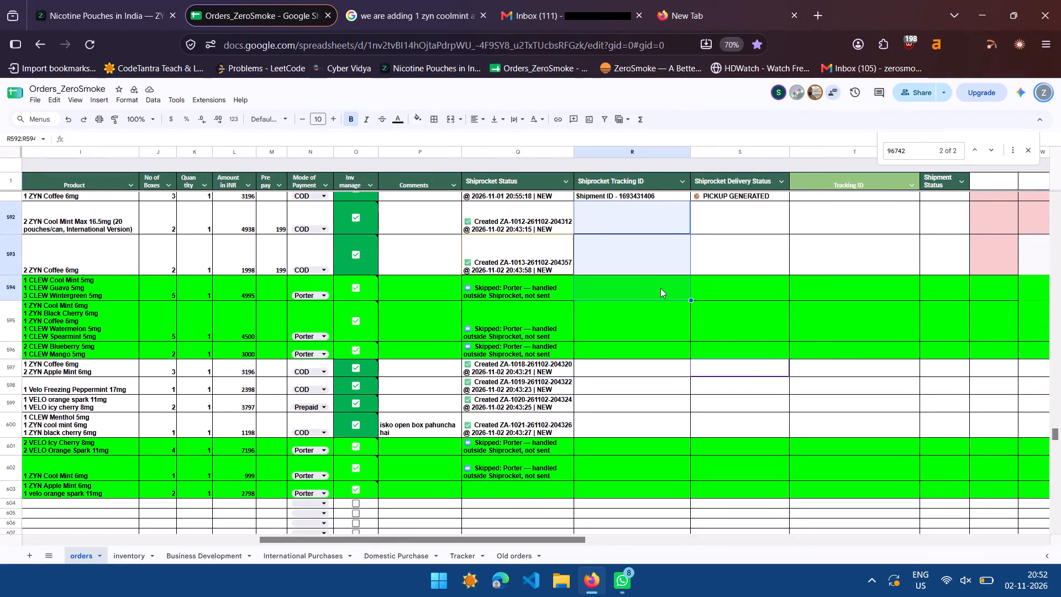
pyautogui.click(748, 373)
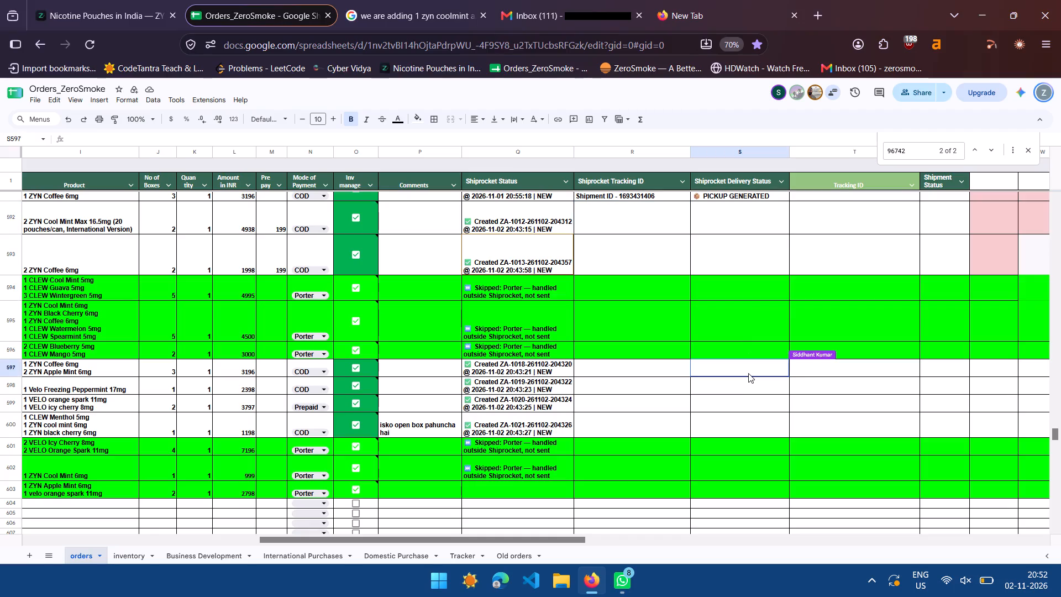
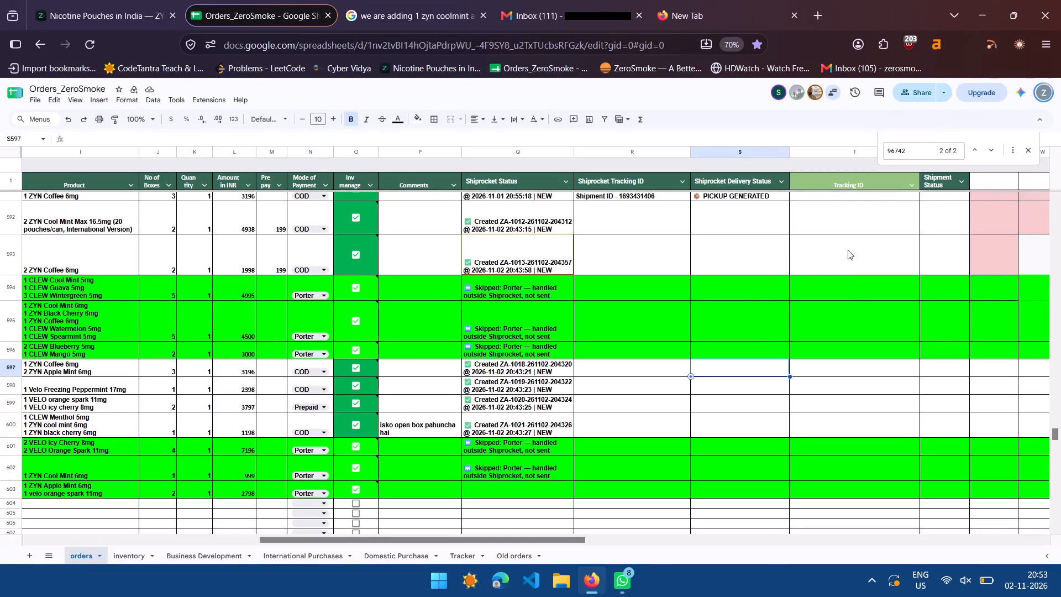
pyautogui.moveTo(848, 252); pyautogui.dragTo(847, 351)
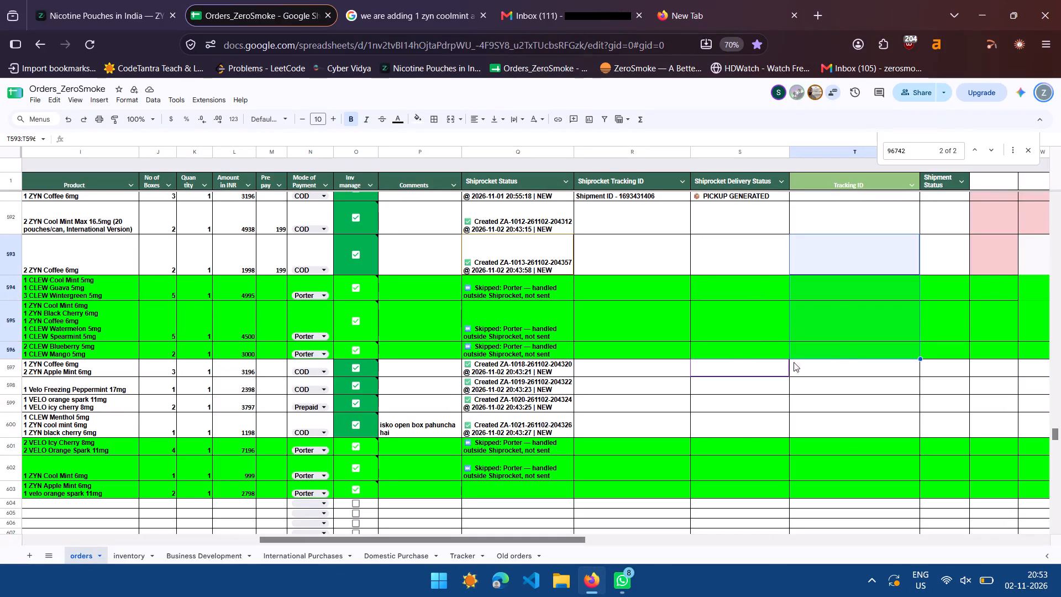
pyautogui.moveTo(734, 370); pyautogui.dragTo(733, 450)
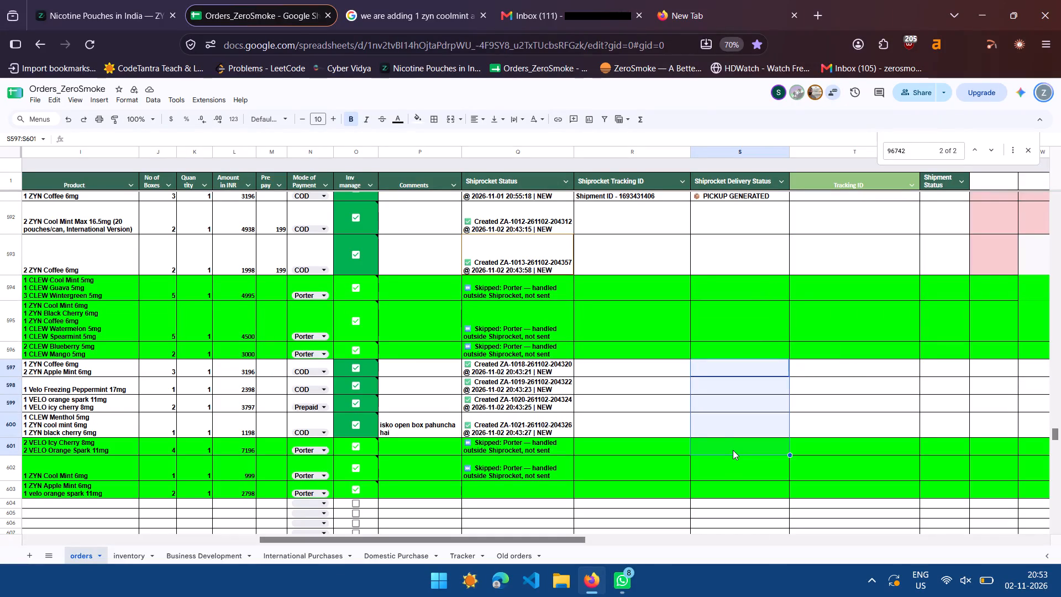
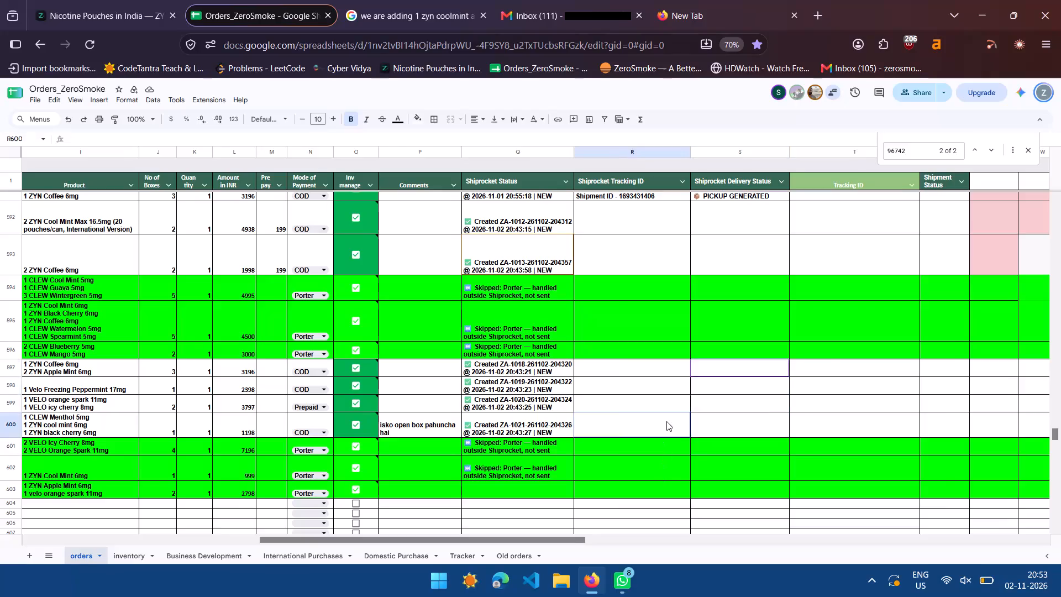
# Review the Shiprocket status, tracking ID and delivery status columns for the recent orders in the orders sheet.
pyautogui.hscroll(-2, 666, 421)
pyautogui.scroll(1, 666, 421)
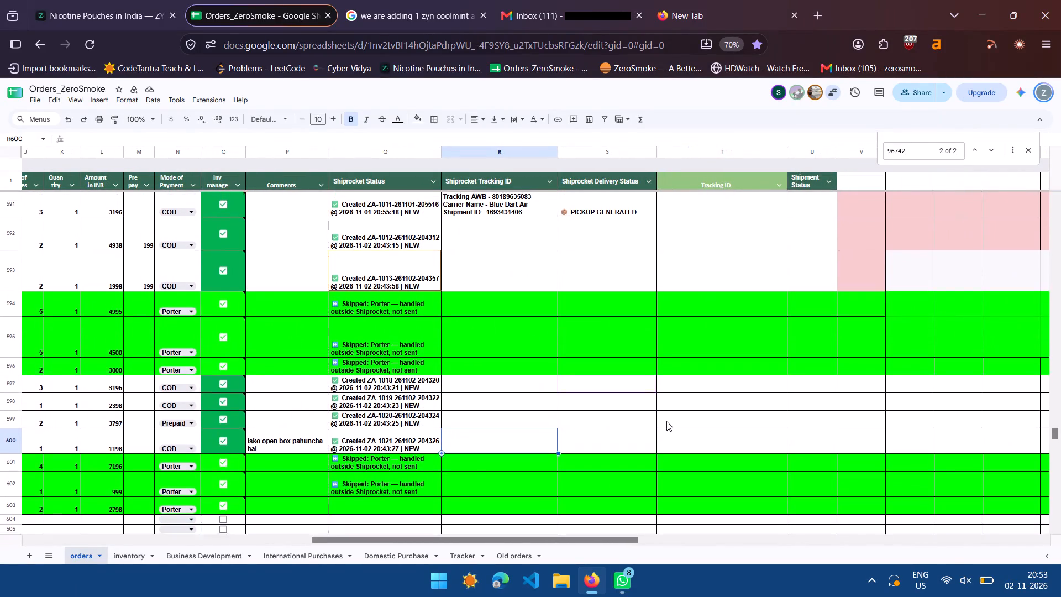
pyautogui.scroll(1, 666, 421)
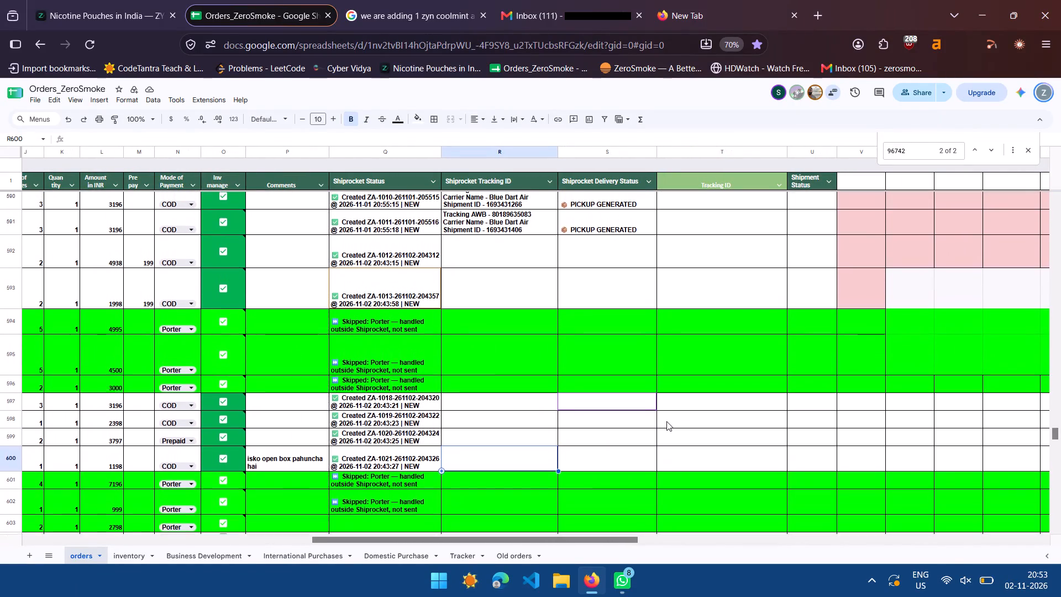
pyautogui.scroll(1, 666, 421)
pyautogui.hscroll(1, 666, 421)
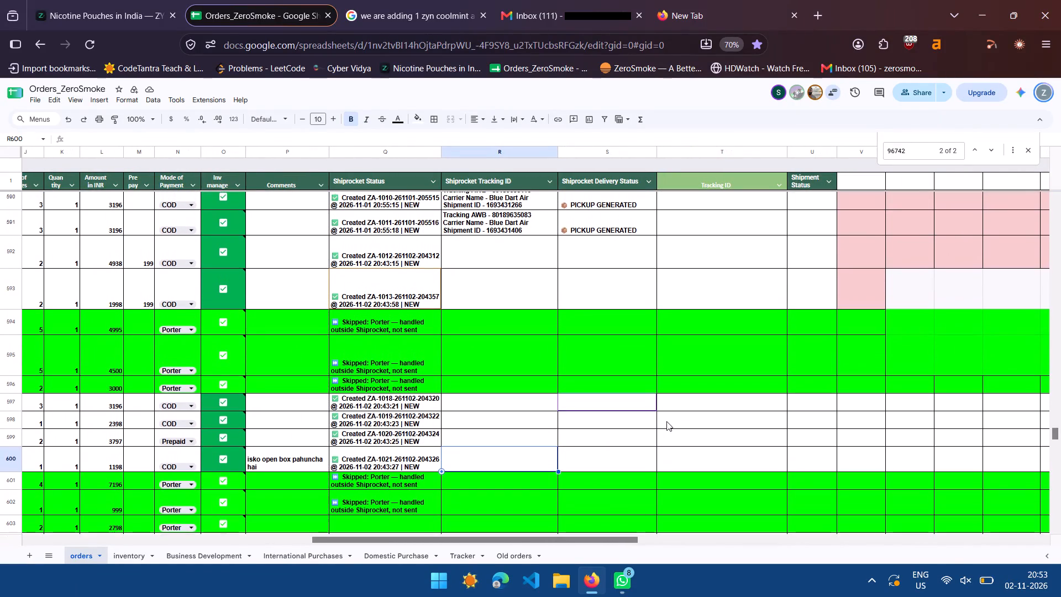
pyautogui.hscroll(2, 666, 421)
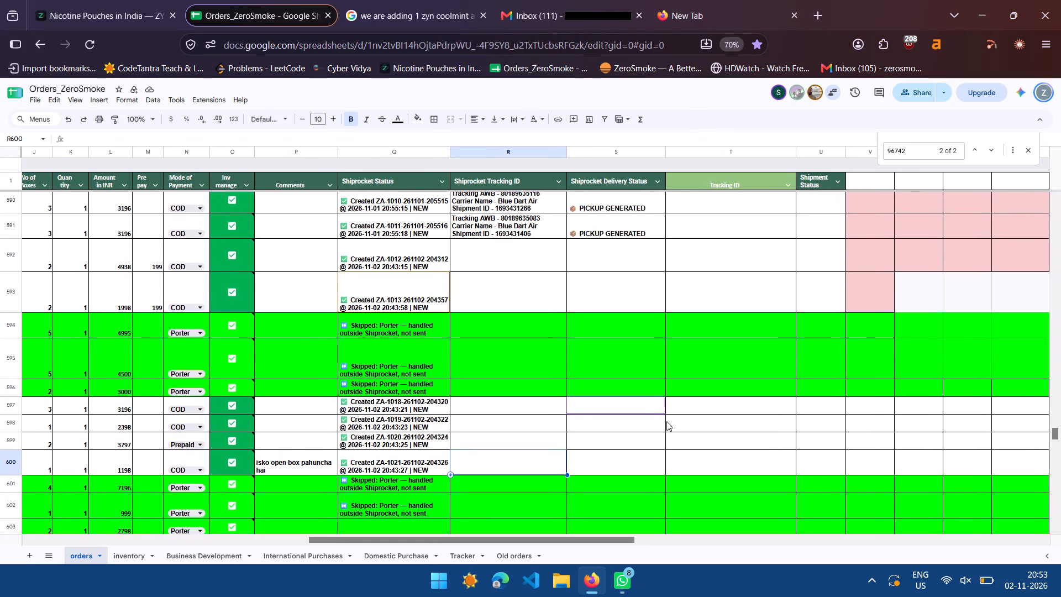
pyautogui.hscroll(1, 666, 421)
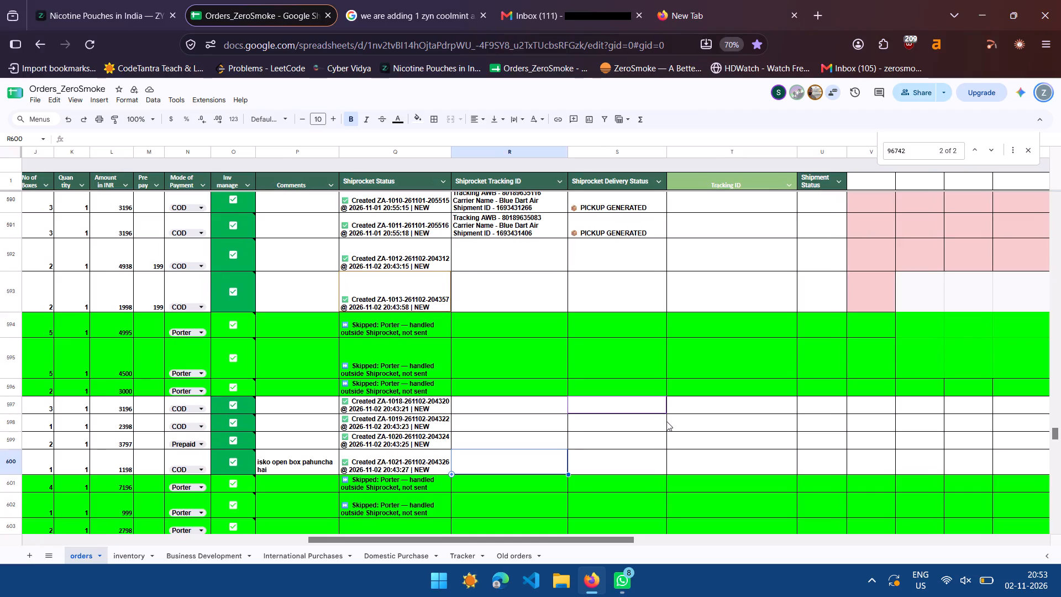
pyautogui.scroll(1, 666, 421)
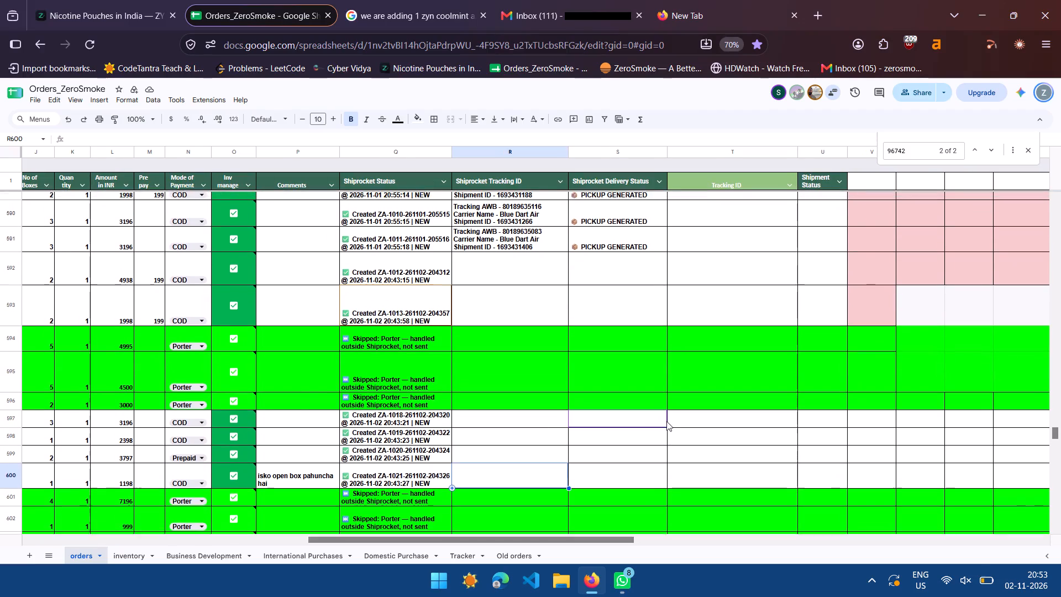
pyautogui.scroll(1, 666, 421)
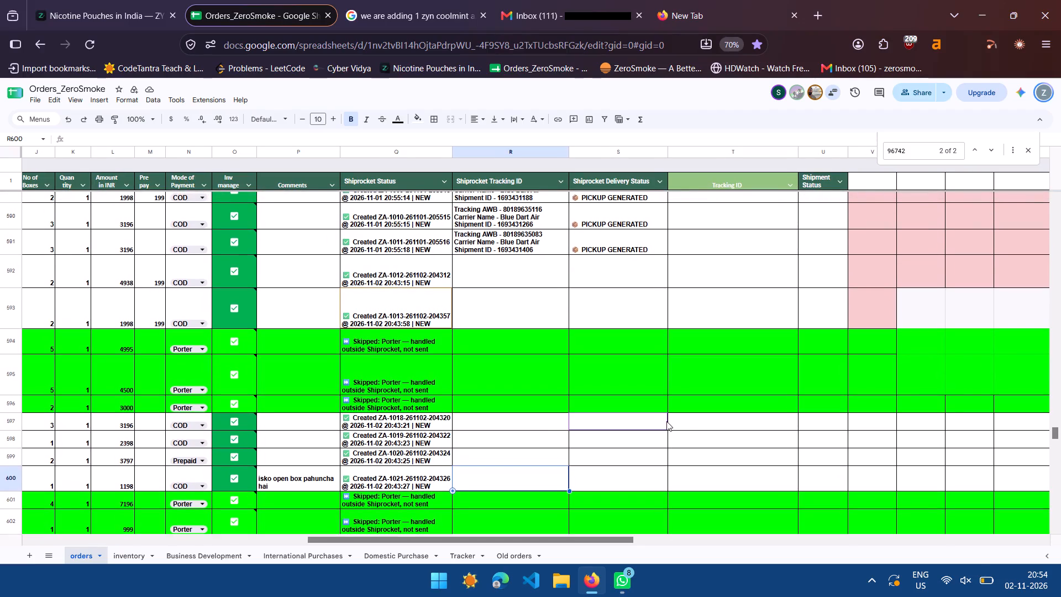
pyautogui.scroll(1, 666, 421)
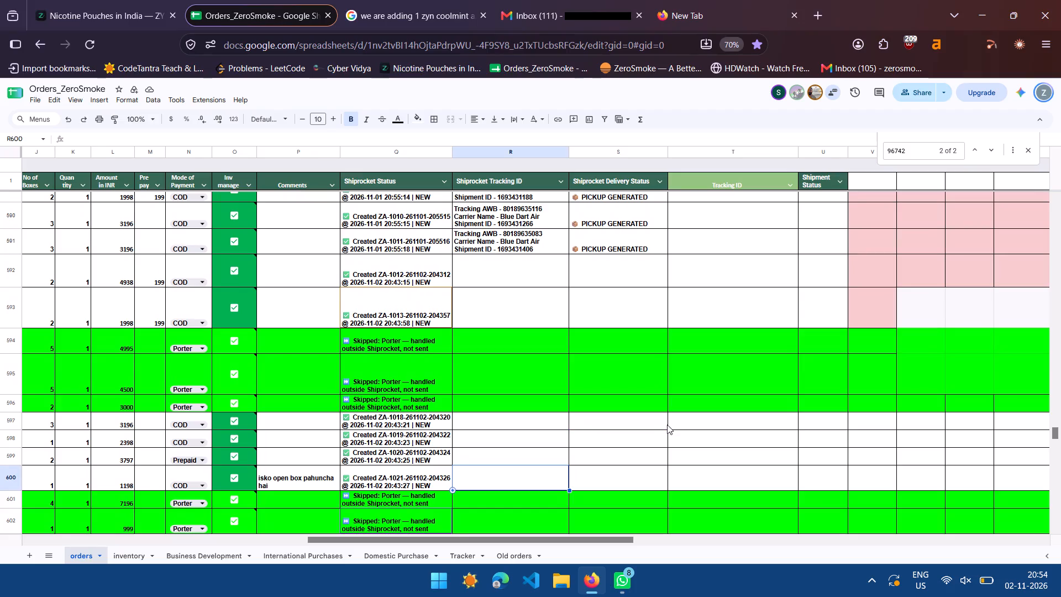
pyautogui.scroll(1, 667, 425)
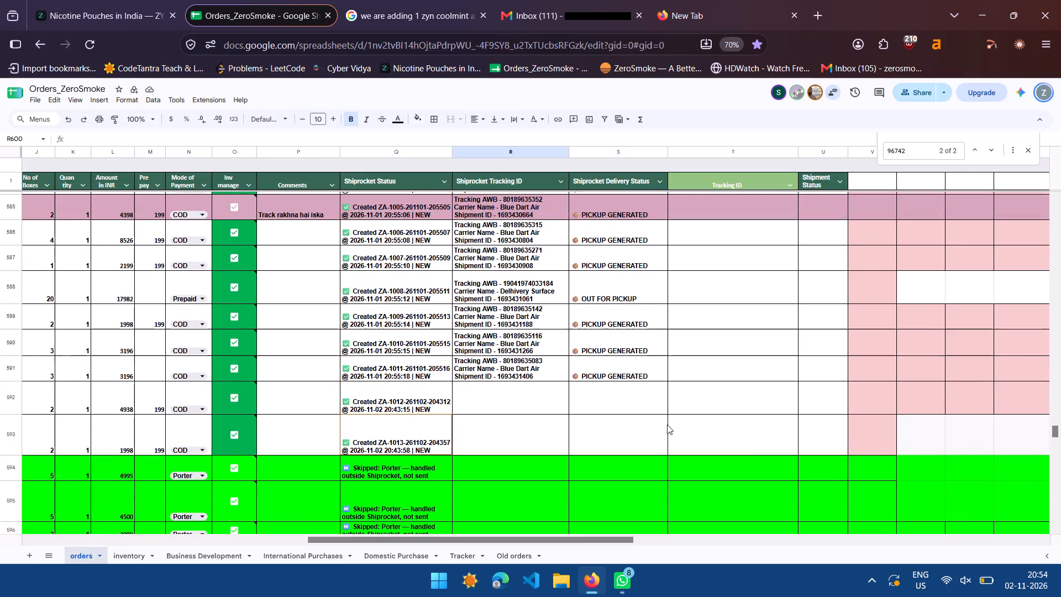
pyautogui.scroll(2, 667, 425)
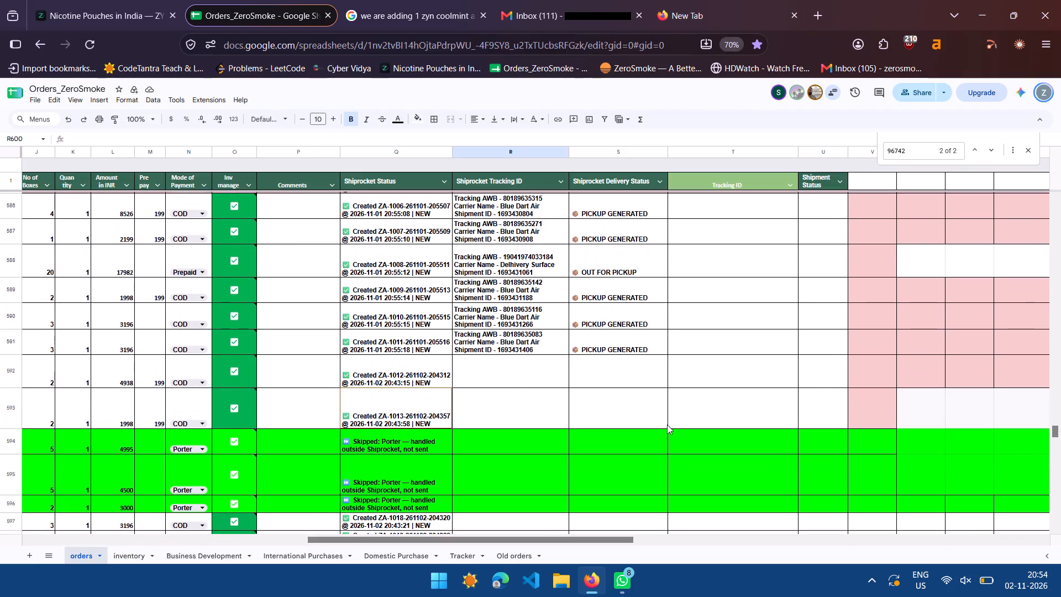
pyautogui.scroll(1, 667, 425)
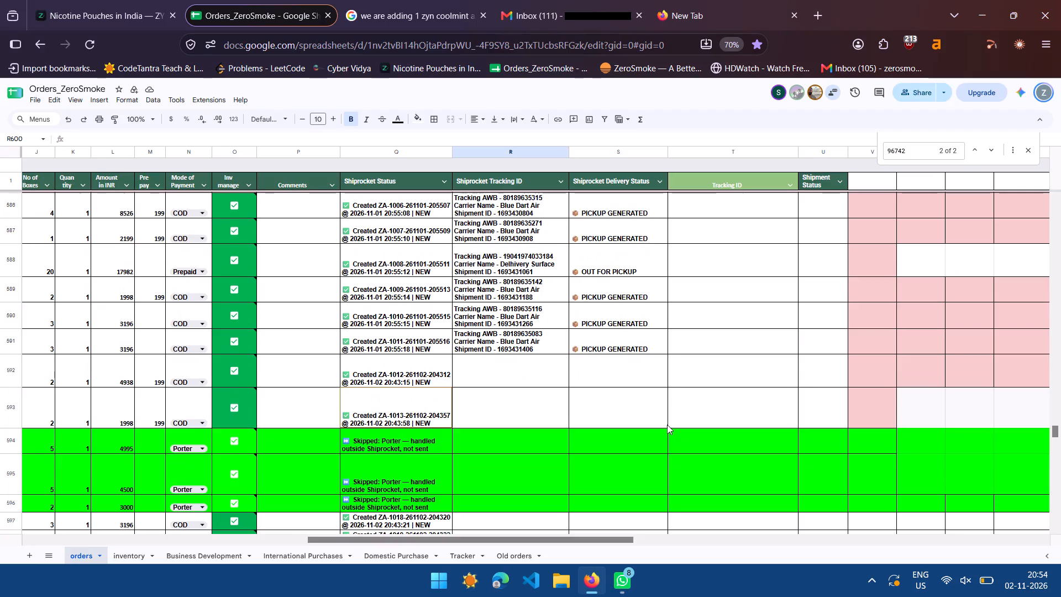
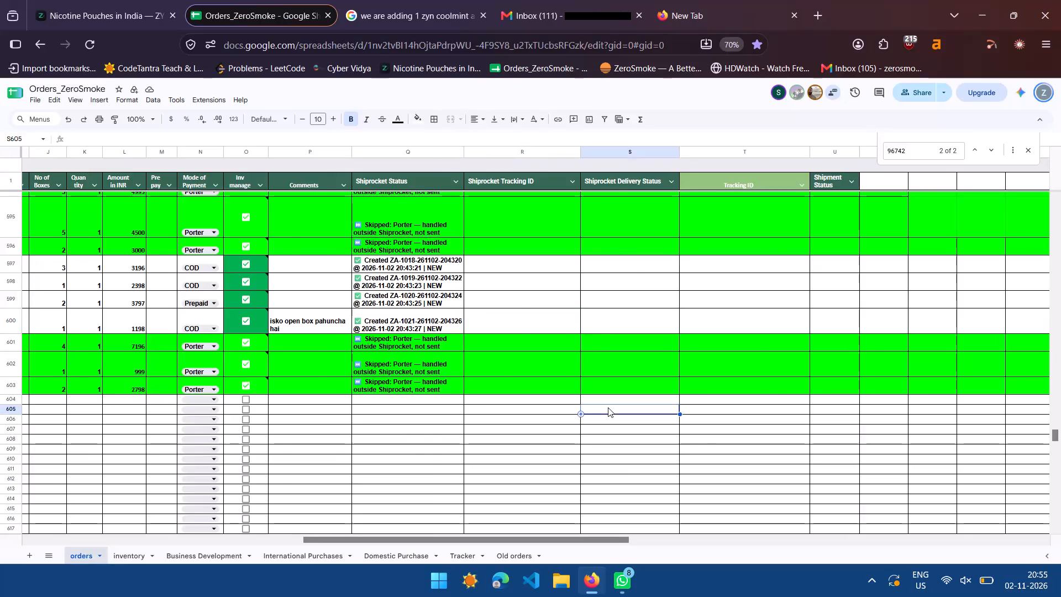
# Count the newly created Shiprocket orders 1012, 1013 and 1018 to 1021 via their status cells, and check their tracking and delivery columns.
pyautogui.hscroll(3, 608, 407)
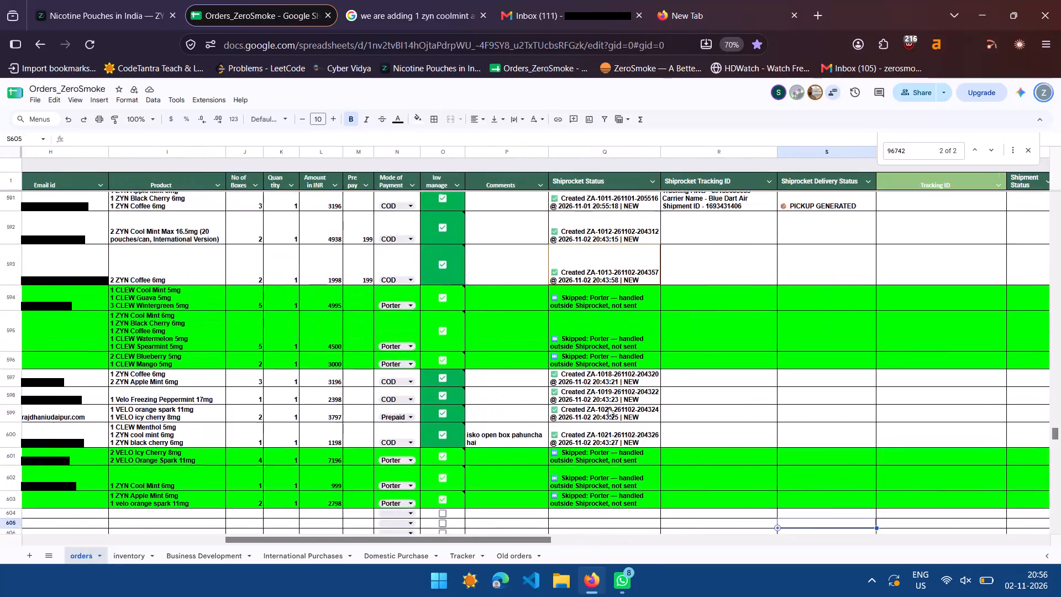
pyautogui.hscroll(1, 608, 407)
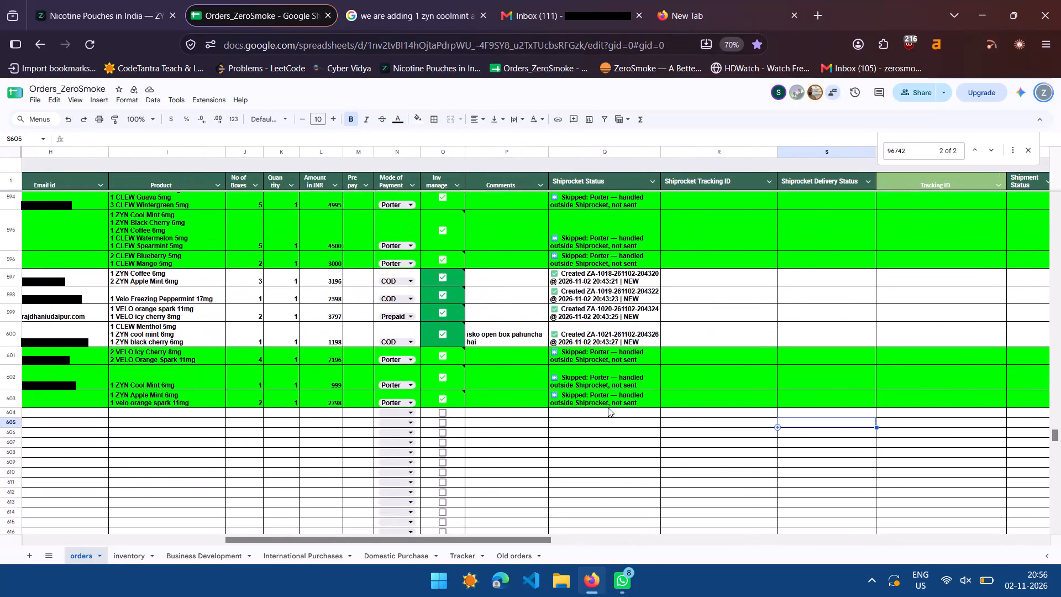
pyautogui.scroll(2, 608, 407)
pyautogui.scroll(1, 642, 223)
pyautogui.click(638, 231)
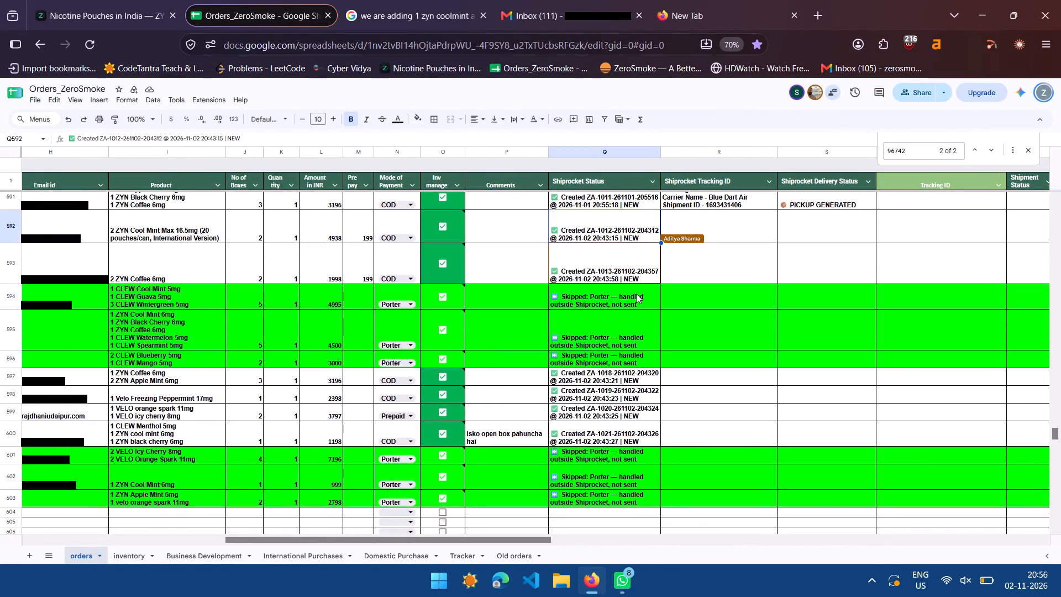
pyautogui.keyDown('ctrl'); pyautogui.click(632, 270); pyautogui.keyUp('ctrl')
pyautogui.keyDown('ctrl'); pyautogui.moveTo(626, 378); pyautogui.dragTo(644, 438); pyautogui.keyUp('ctrl')
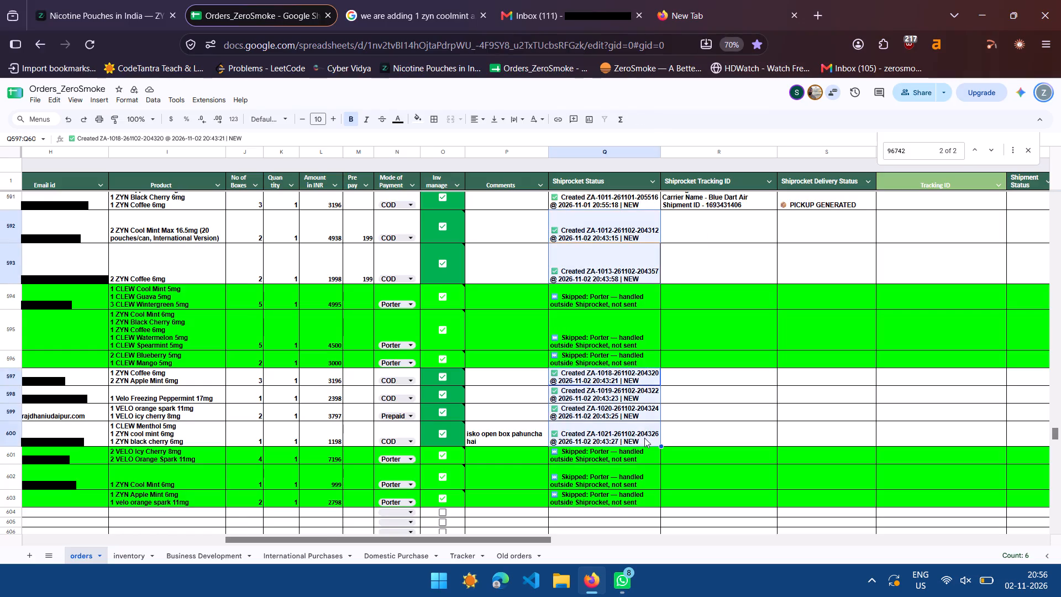
pyautogui.click(702, 429)
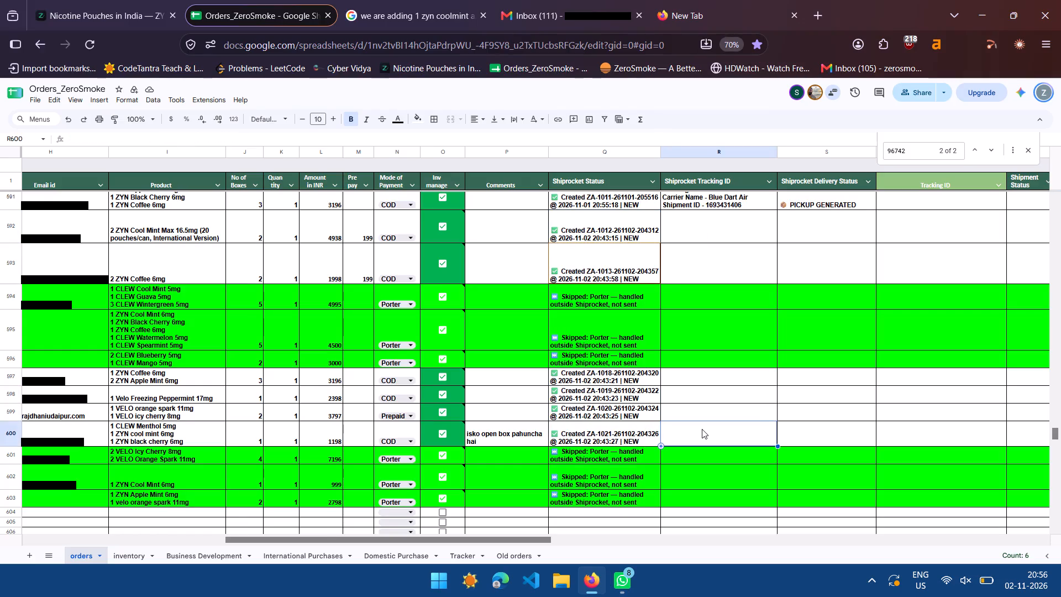
pyautogui.hscroll(-1, 702, 429)
pyautogui.scroll(1, 702, 429)
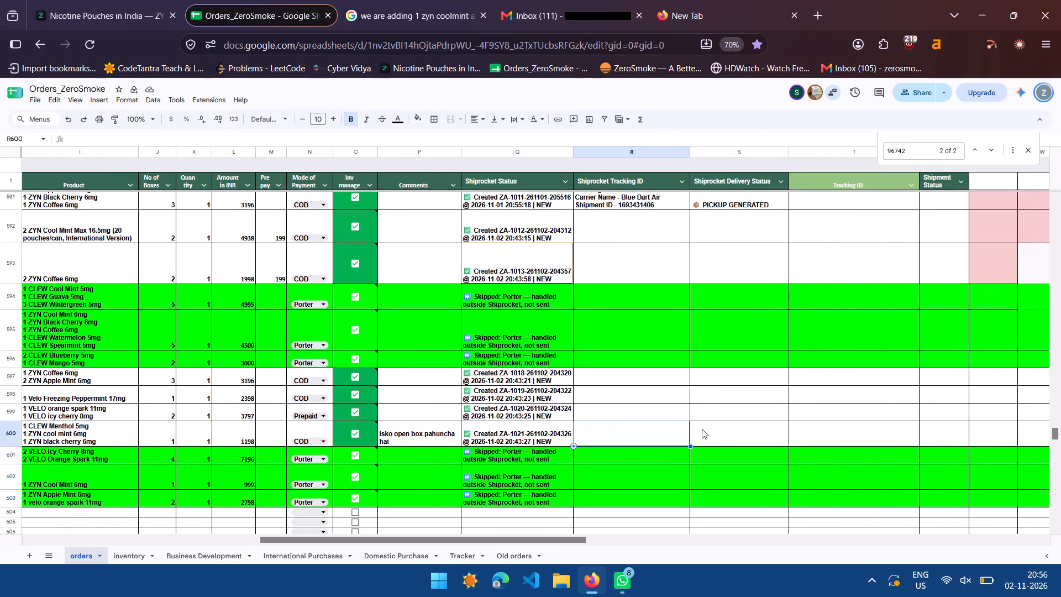
pyautogui.scroll(2, 702, 429)
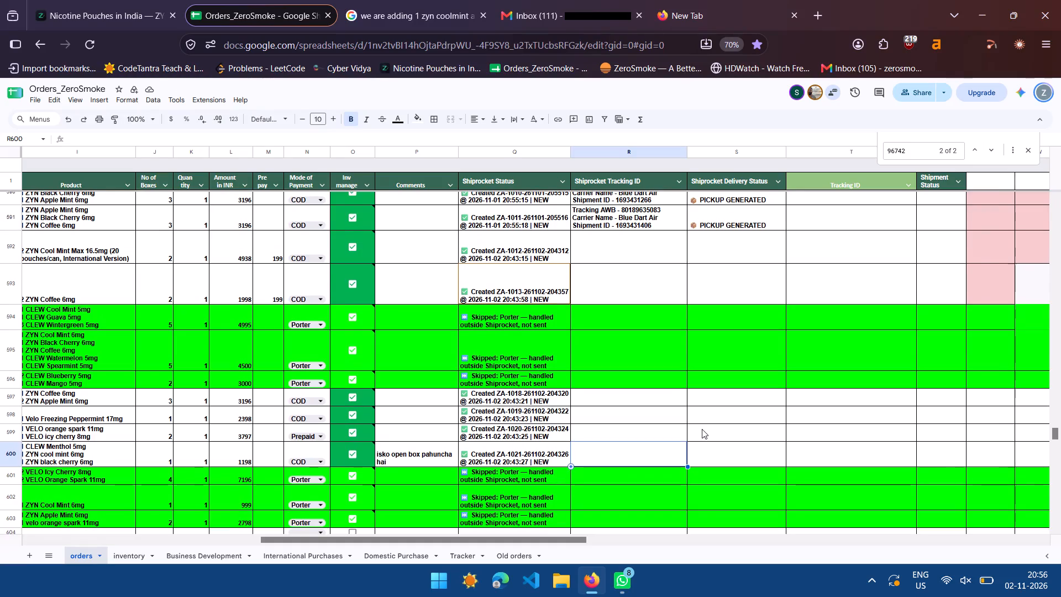
pyautogui.scroll(1, 702, 429)
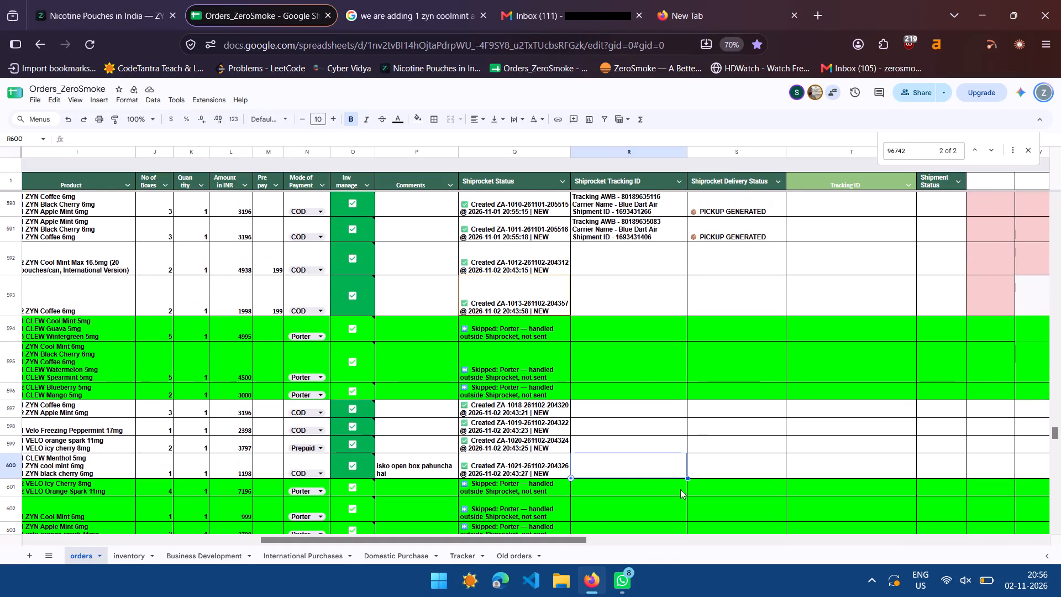
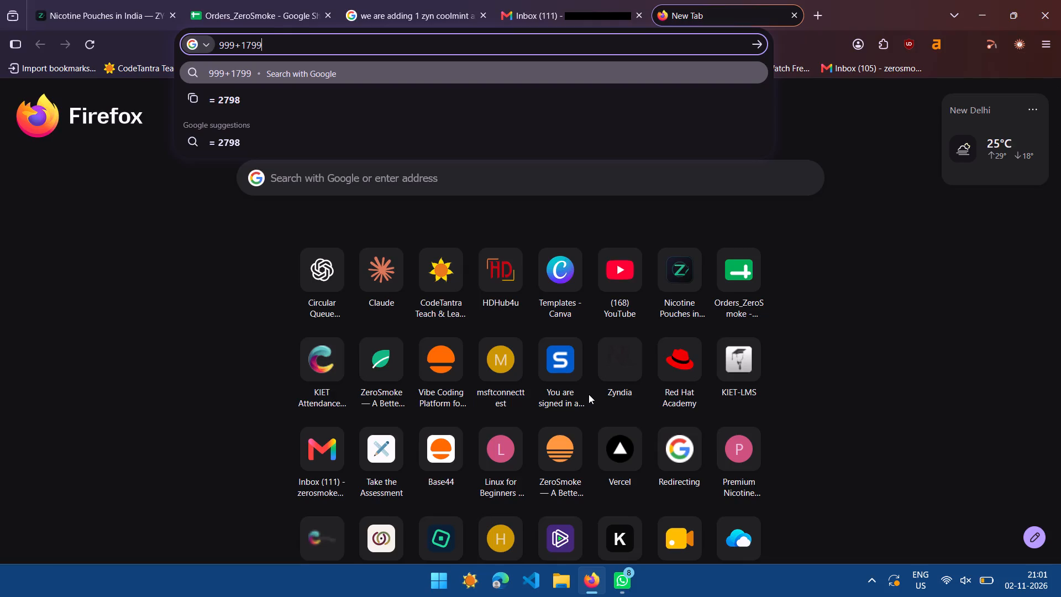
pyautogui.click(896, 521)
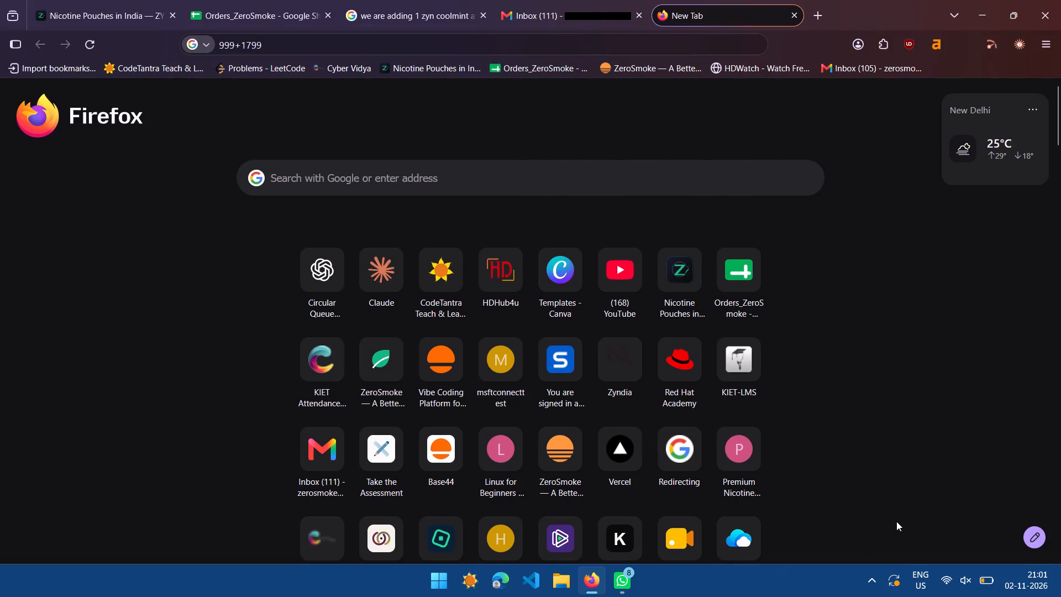